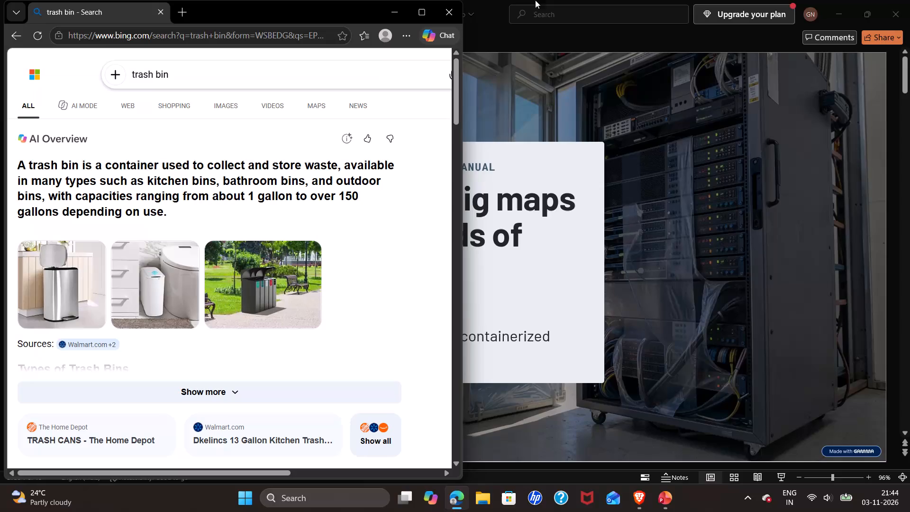
Close the trash bin search window and minimise the remaining presentation and browser windows to reach the desktop.
{"action": "left_click", "coordinate": [453, 9]}
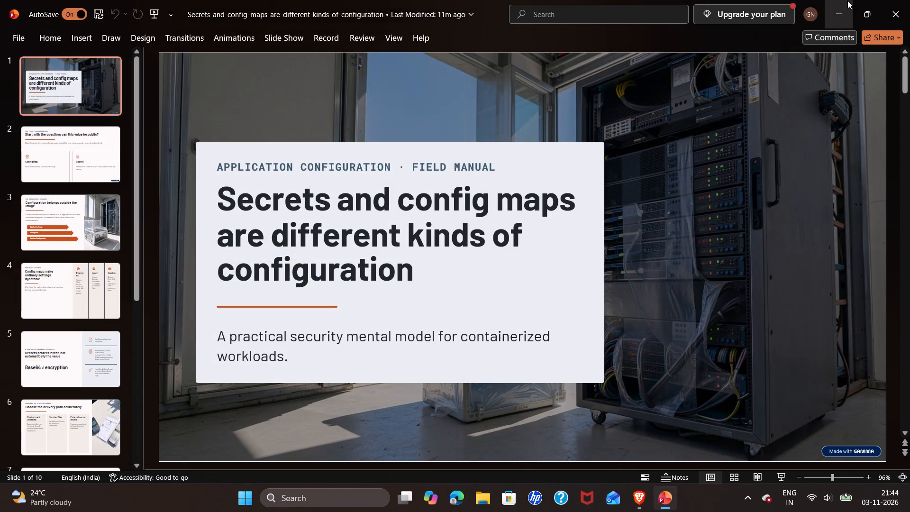
{"action": "left_click", "coordinate": [837, 6]}
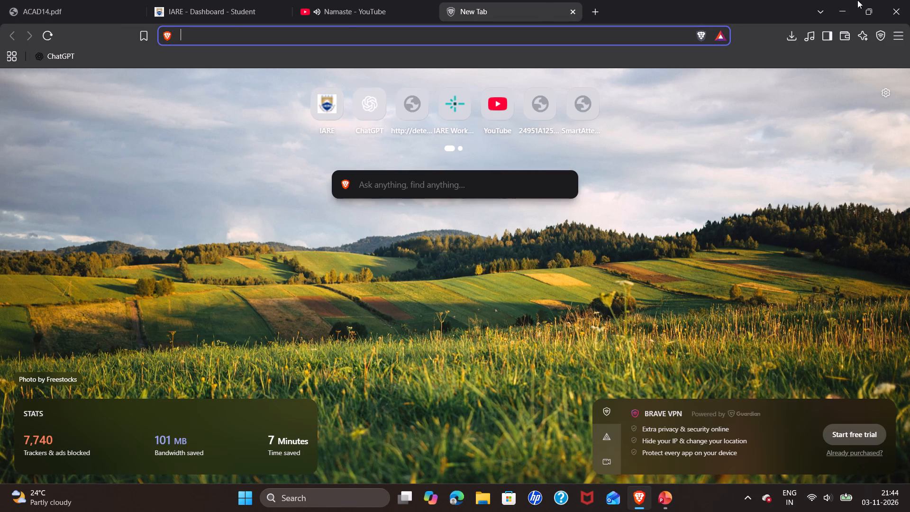
{"action": "left_click", "coordinate": [838, 10]}
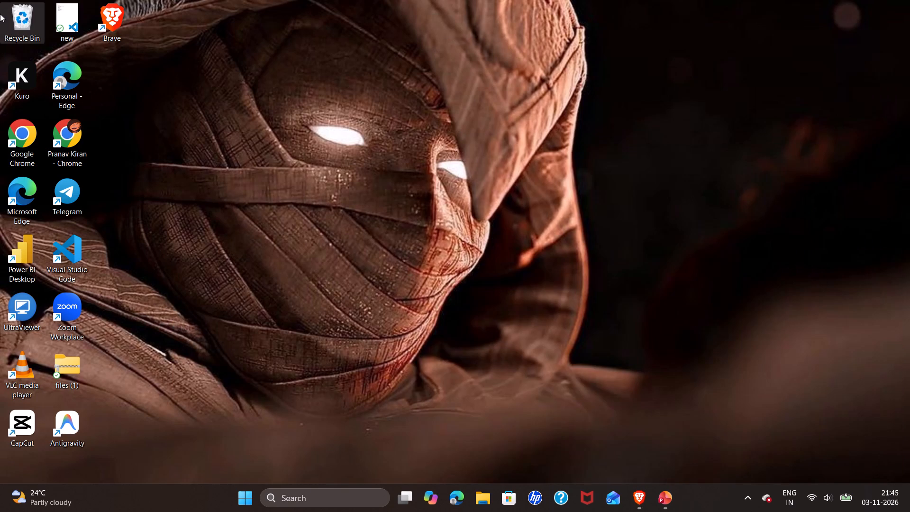
Restore the deleted Eye-Movement-and-Deep-Learning presentation from the Recycle Bin.
{"action": "double_click", "coordinate": [4, 10]}
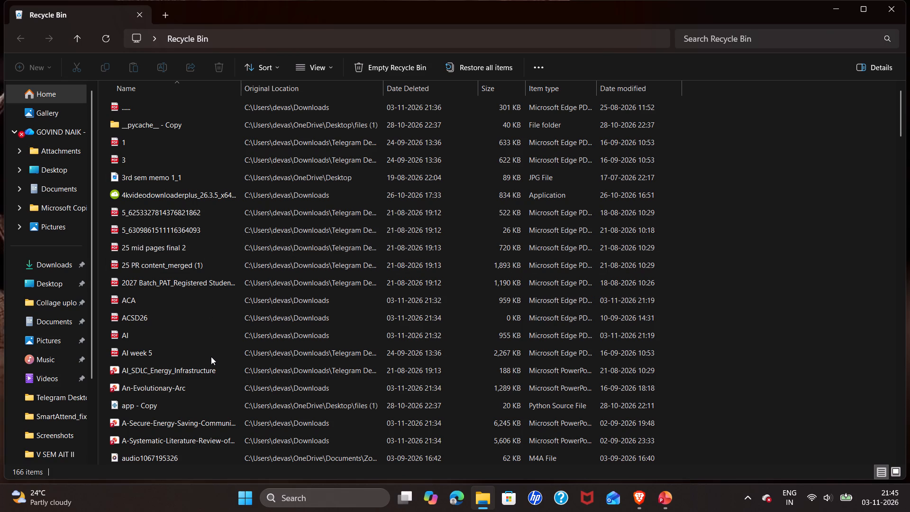
{"action": "scroll", "coordinate": [211, 357], "scroll_direction": "down", "scroll_amount": 2}
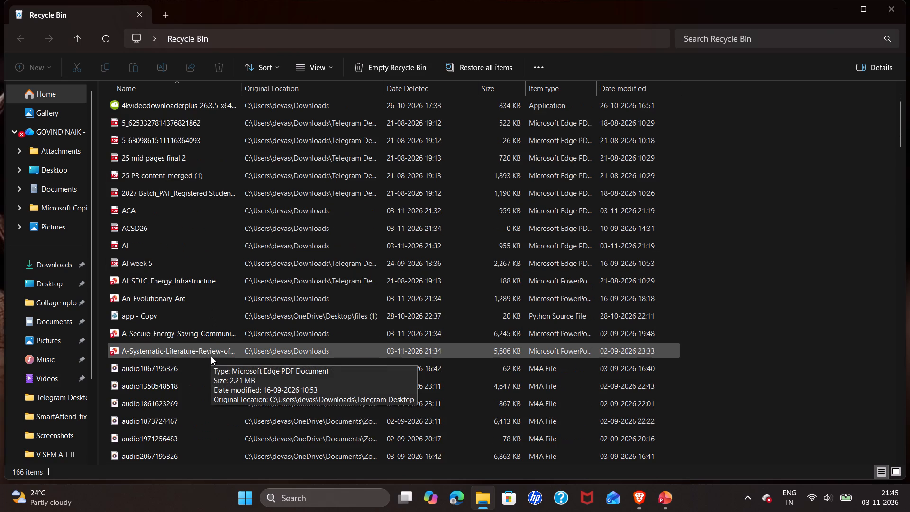
{"action": "scroll", "coordinate": [211, 357], "scroll_direction": "down", "scroll_amount": 4}
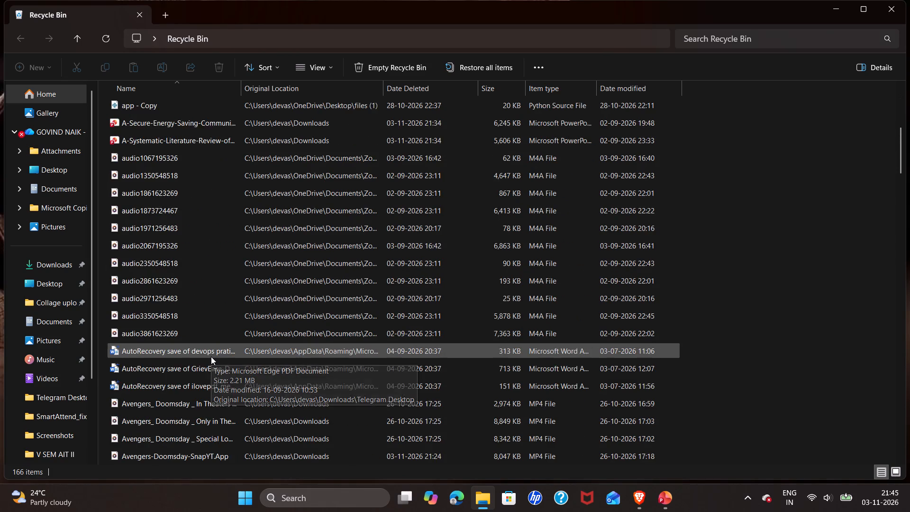
{"action": "scroll", "coordinate": [211, 357], "scroll_direction": "down", "scroll_amount": 4}
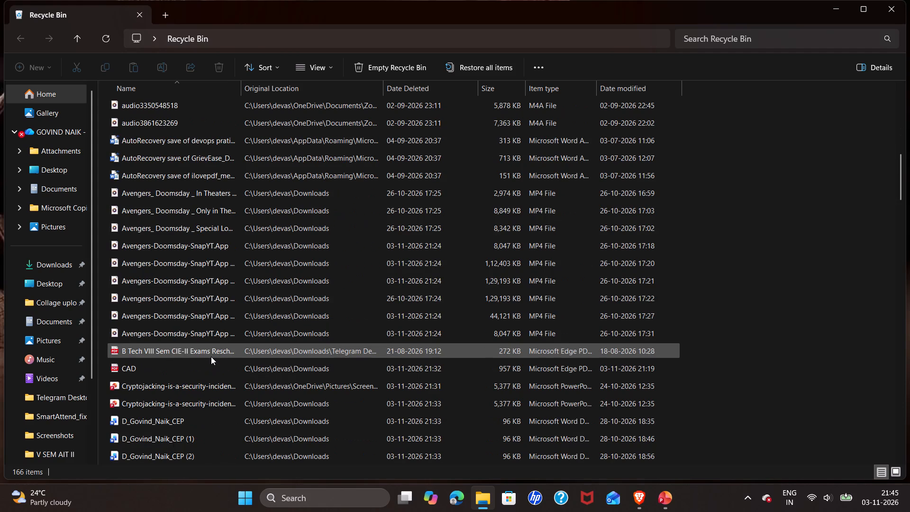
{"action": "scroll", "coordinate": [211, 357], "scroll_direction": "down", "scroll_amount": 1}
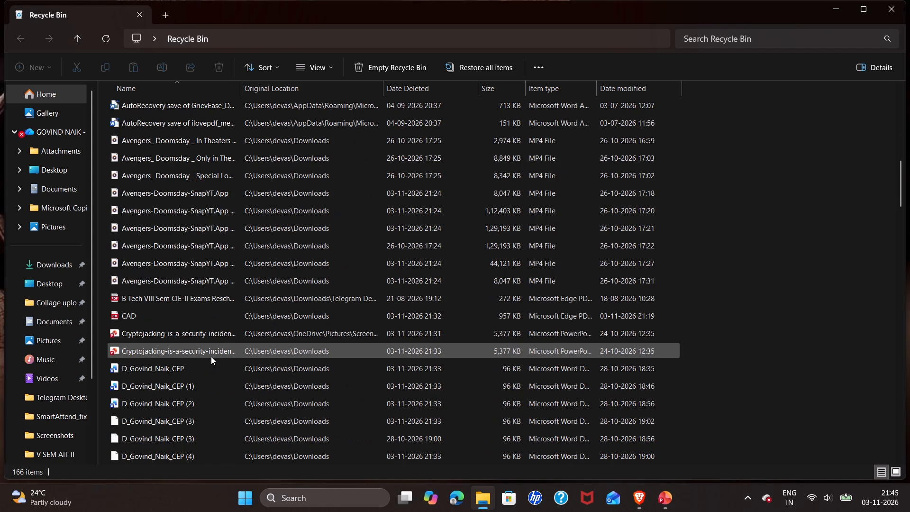
{"action": "scroll", "coordinate": [211, 357], "scroll_direction": "down", "scroll_amount": 1}
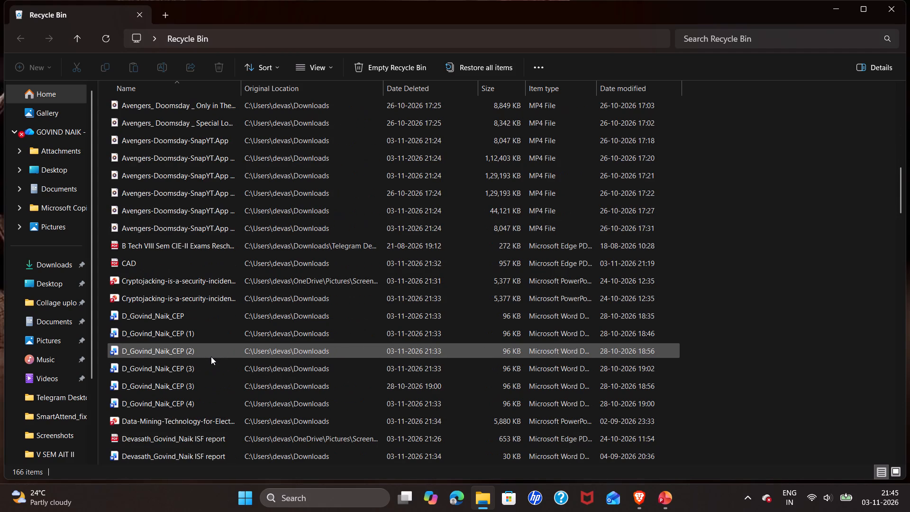
{"action": "scroll", "coordinate": [211, 357], "scroll_direction": "down", "scroll_amount": 1}
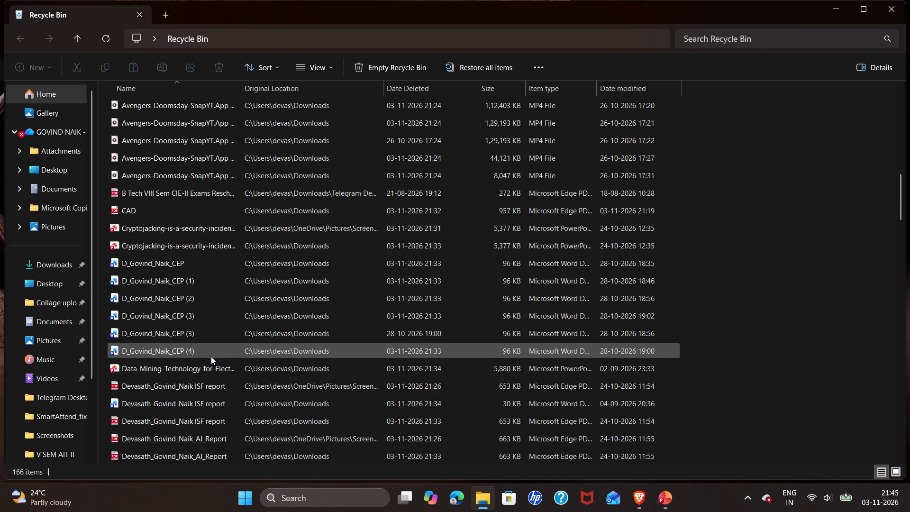
{"action": "scroll", "coordinate": [211, 357], "scroll_direction": "down", "scroll_amount": 3}
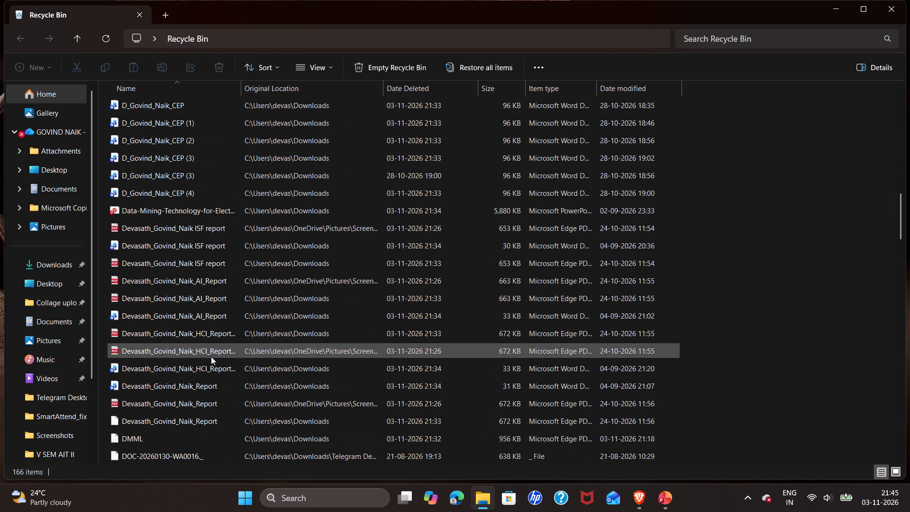
{"action": "scroll", "coordinate": [211, 357], "scroll_direction": "down", "scroll_amount": 1}
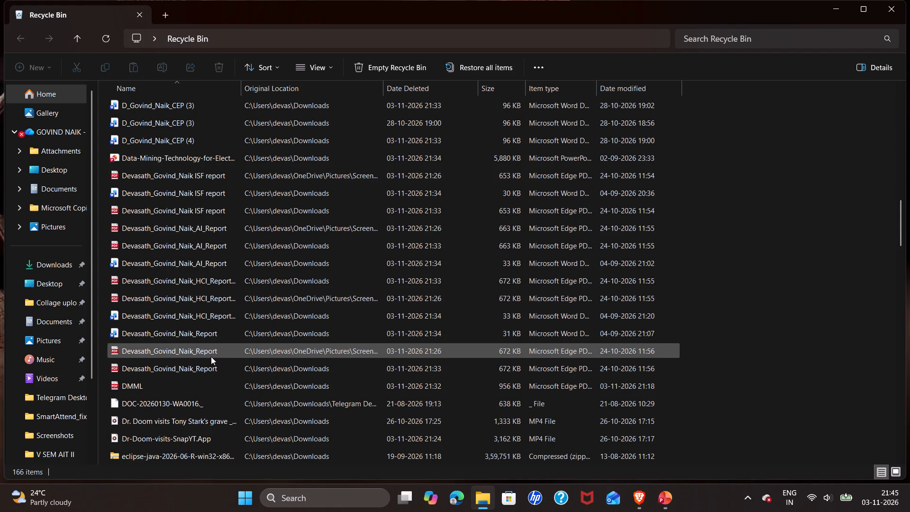
{"action": "scroll", "coordinate": [211, 357], "scroll_direction": "down", "scroll_amount": 2}
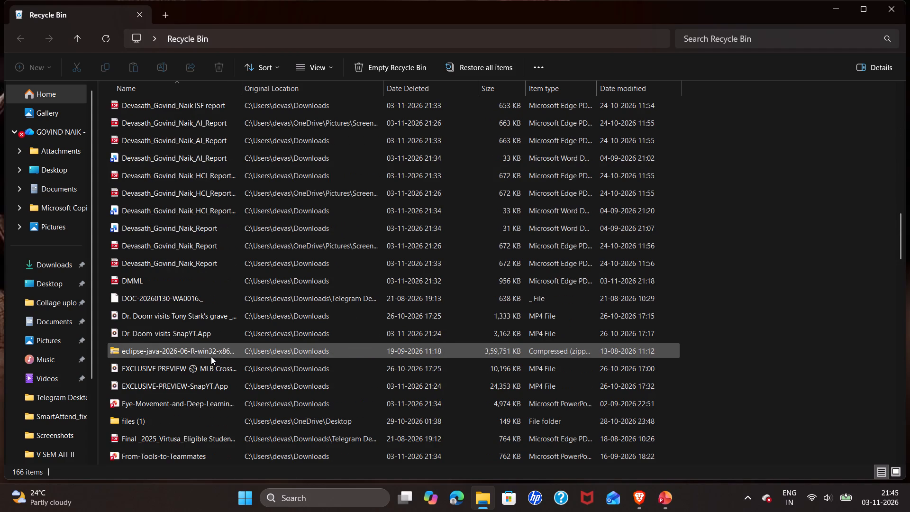
{"action": "scroll", "coordinate": [211, 357], "scroll_direction": "down", "scroll_amount": 1}
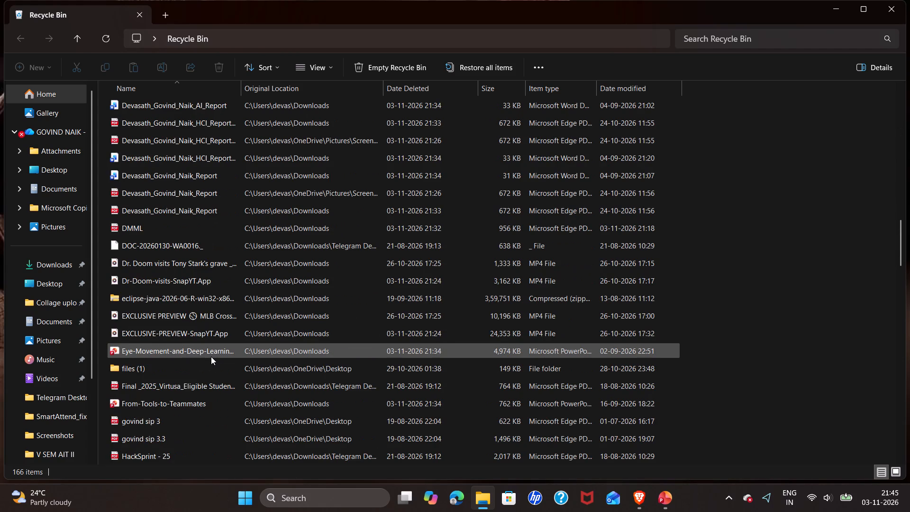
{"action": "double_click", "coordinate": [216, 347]}
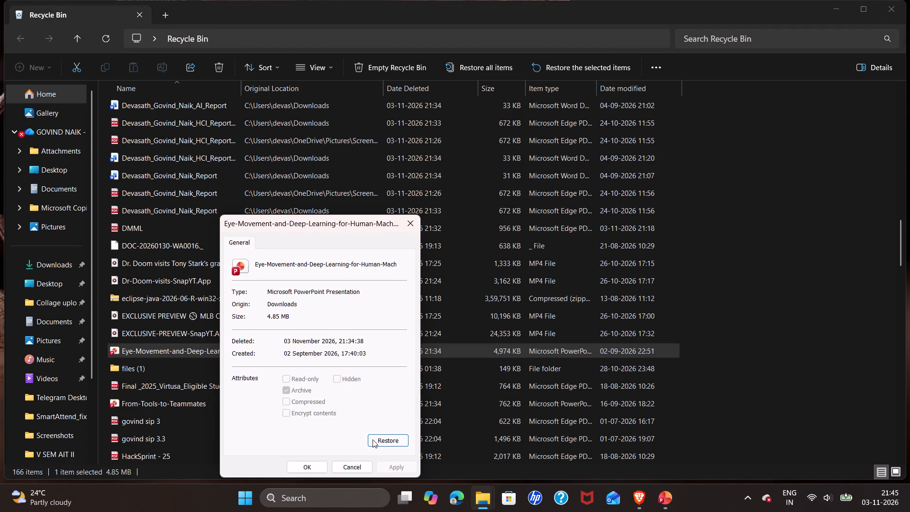
{"action": "left_click", "coordinate": [384, 438]}
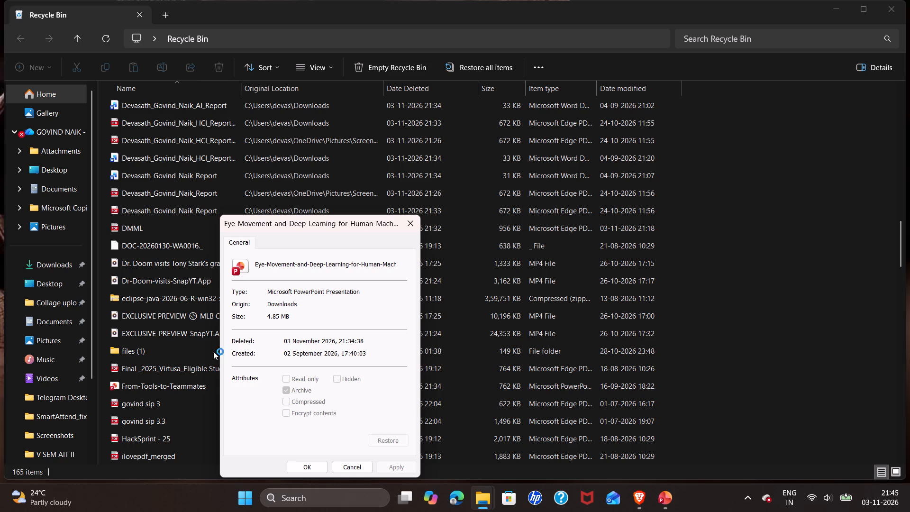
Open the restored Eye-Movement-and-Deep-Learning-for-Human-Machine-Interaction presentation from the recent files in File Explorer's Home.
{"action": "scroll", "coordinate": [57, 295], "scroll_direction": "down", "scroll_amount": 4}
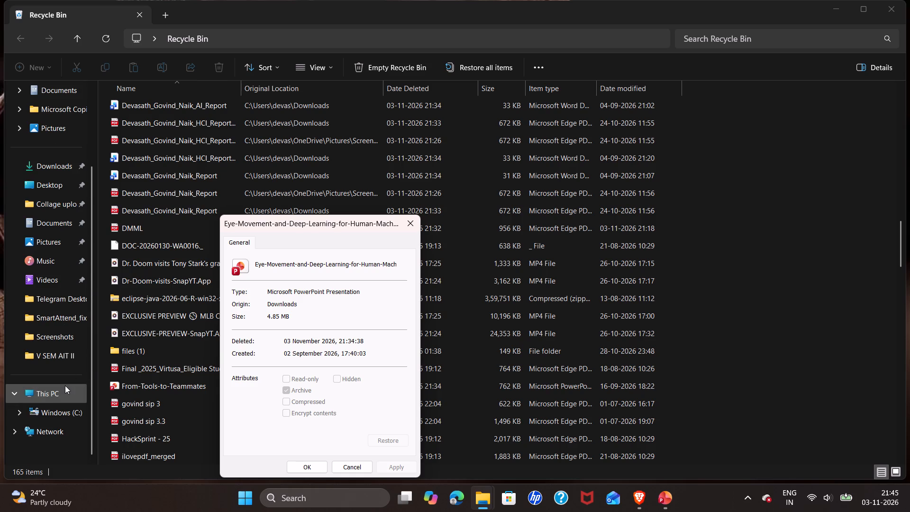
{"action": "scroll", "coordinate": [80, 190], "scroll_direction": "up", "scroll_amount": 5}
{"action": "left_click", "coordinate": [74, 97]}
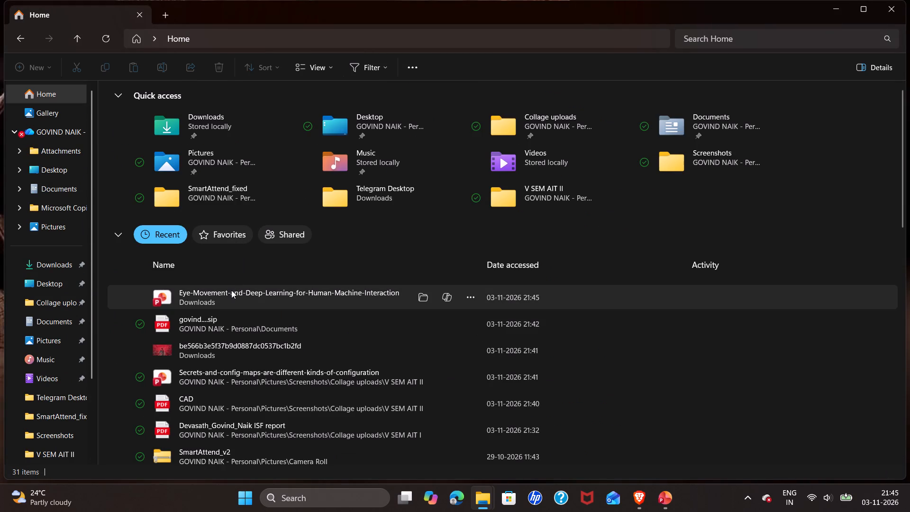
{"action": "double_click", "coordinate": [231, 291]}
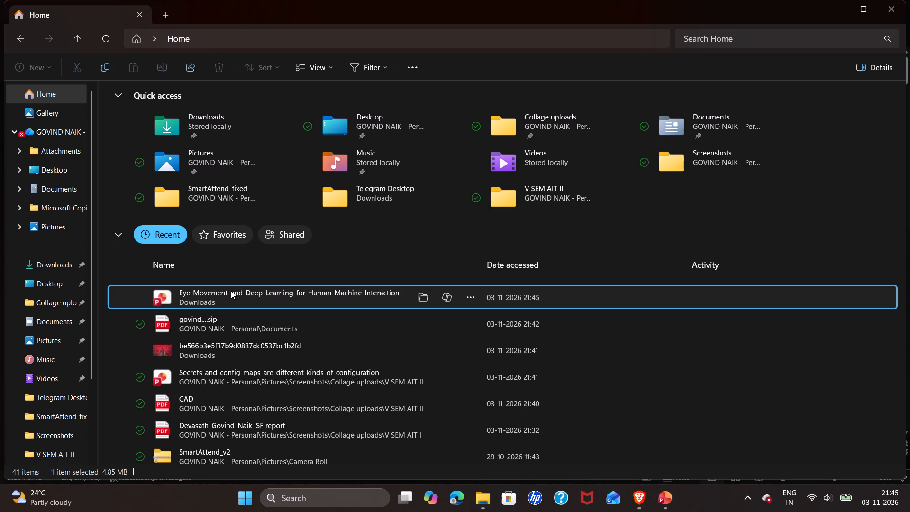
{"action": "double_click", "coordinate": [230, 291]}
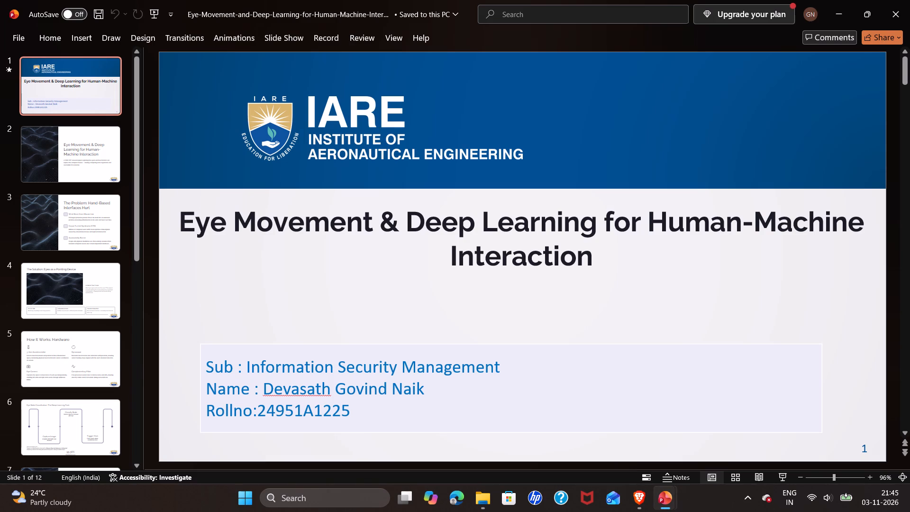
Copy the IARE title slide from the Eye-Movement deck and paste it after slide 1 of the Secrets-and-config-maps presentation.
{"action": "right_click", "coordinate": [221, 264]}
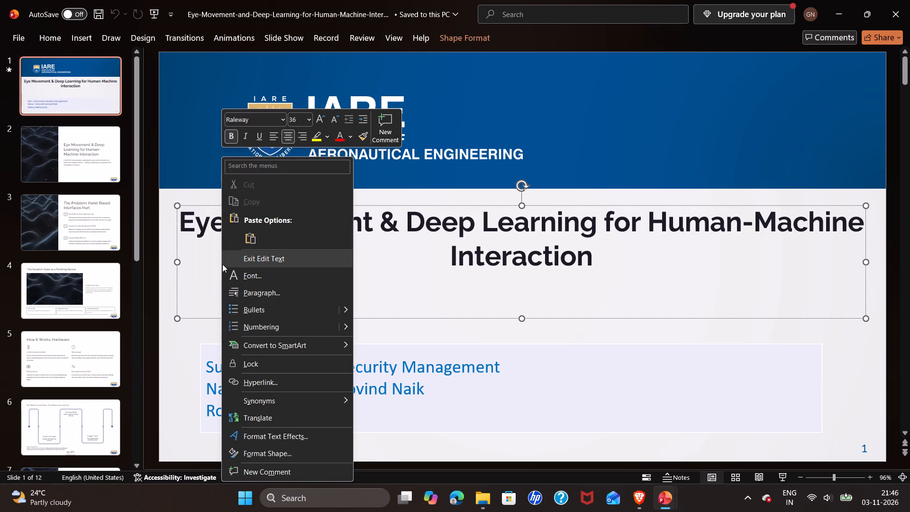
{"action": "left_click", "coordinate": [164, 354]}
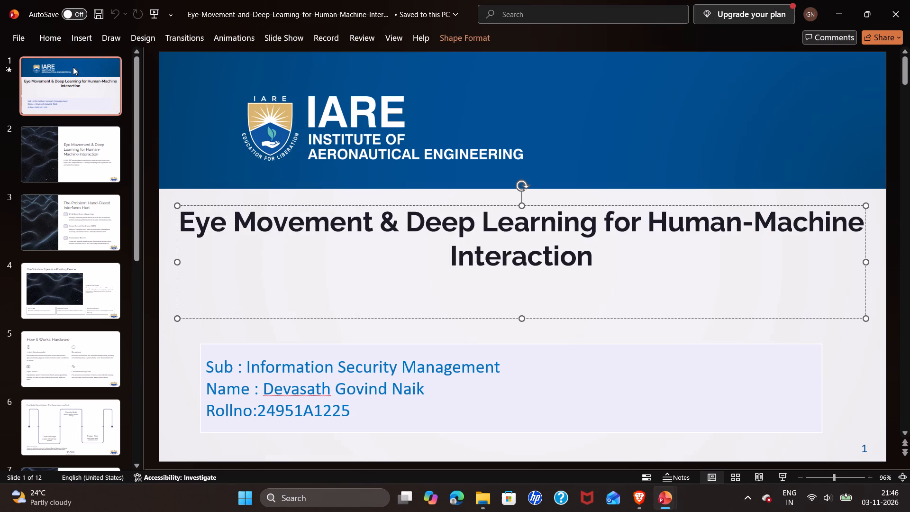
{"action": "right_click", "coordinate": [85, 85]}
{"action": "left_click", "coordinate": [118, 132]}
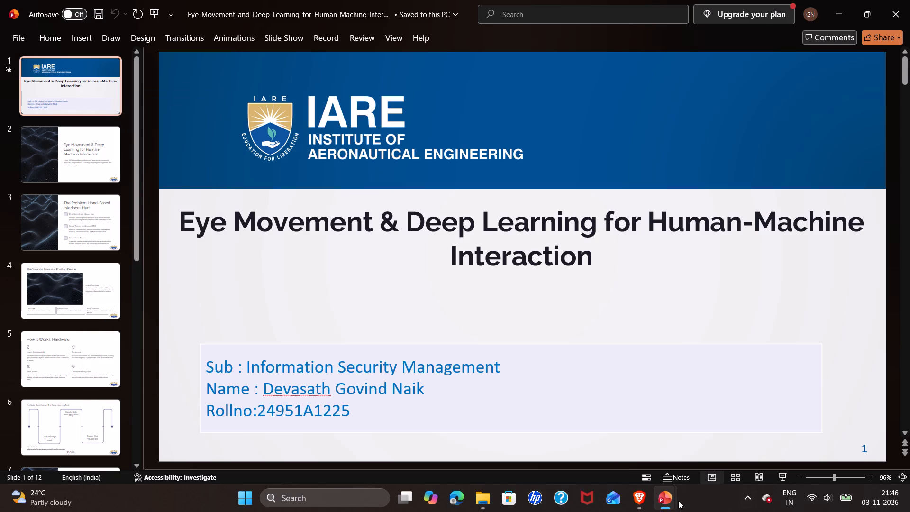
{"action": "left_click", "coordinate": [626, 461]}
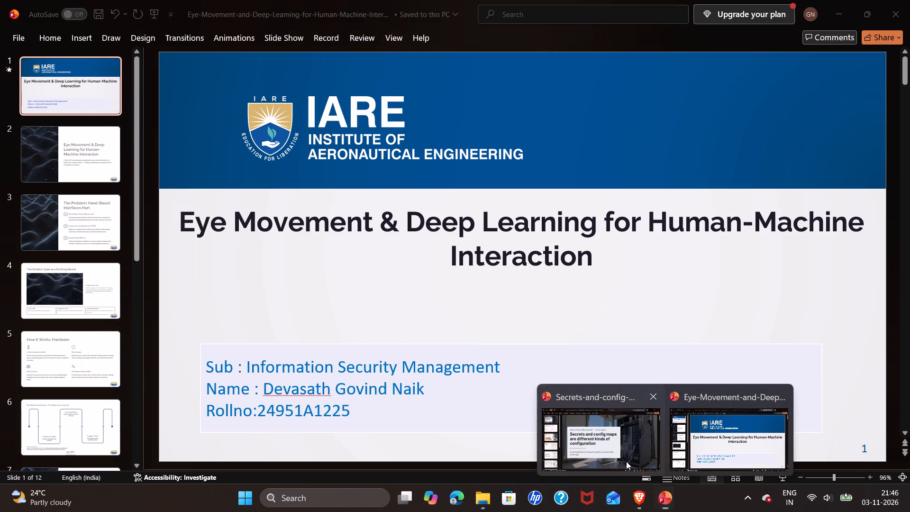
{"action": "left_click", "coordinate": [95, 70]}
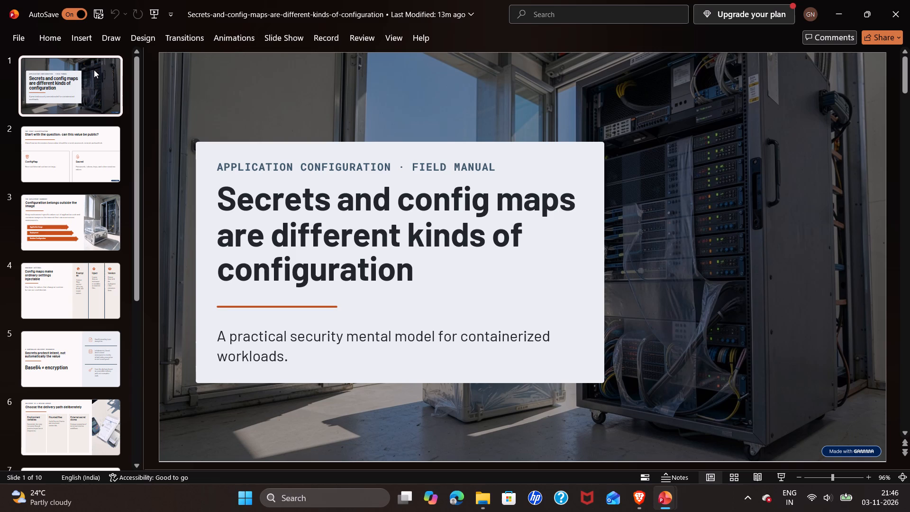
{"action": "key", "text": "ctrl+v"}
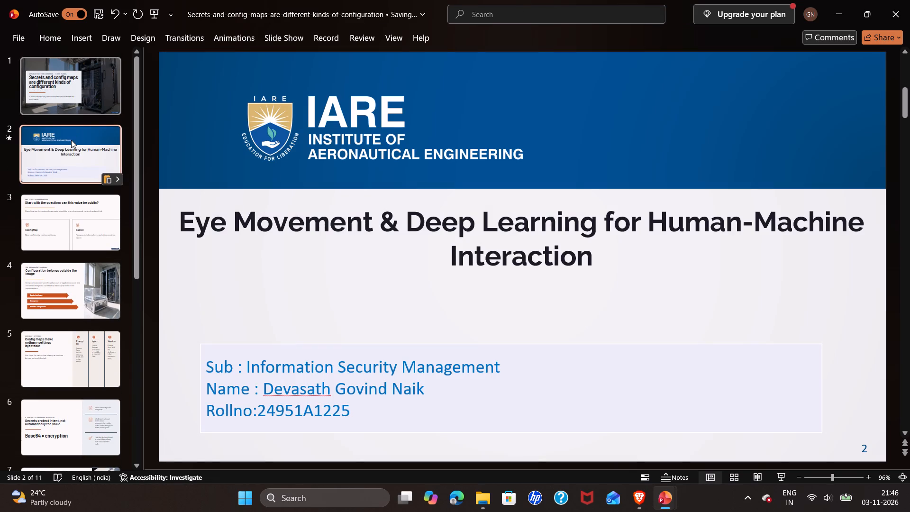
Move the pasted IARE title slide ahead of the original cover so it becomes slide 1.
{"action": "left_click_drag", "start_coordinate": [70, 141], "coordinate": [74, 73]}
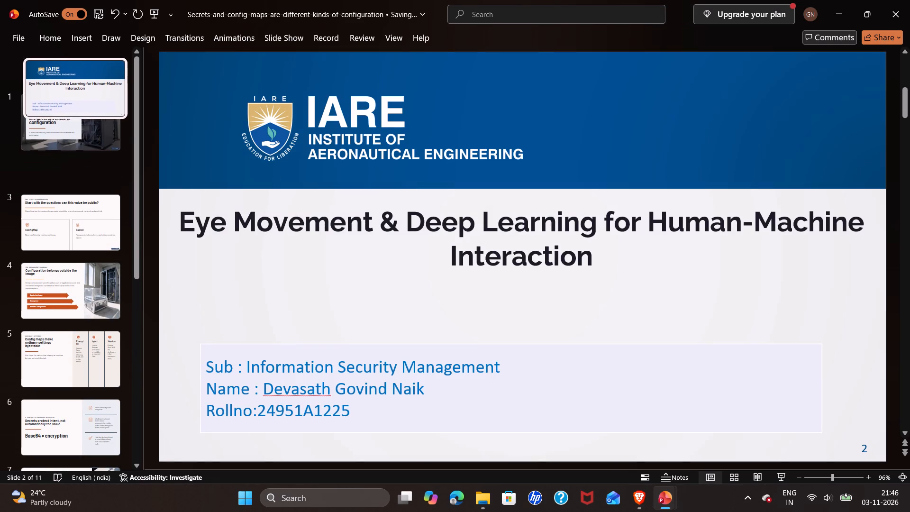
{"action": "left_click_drag", "start_coordinate": [74, 73], "coordinate": [74, 72]}
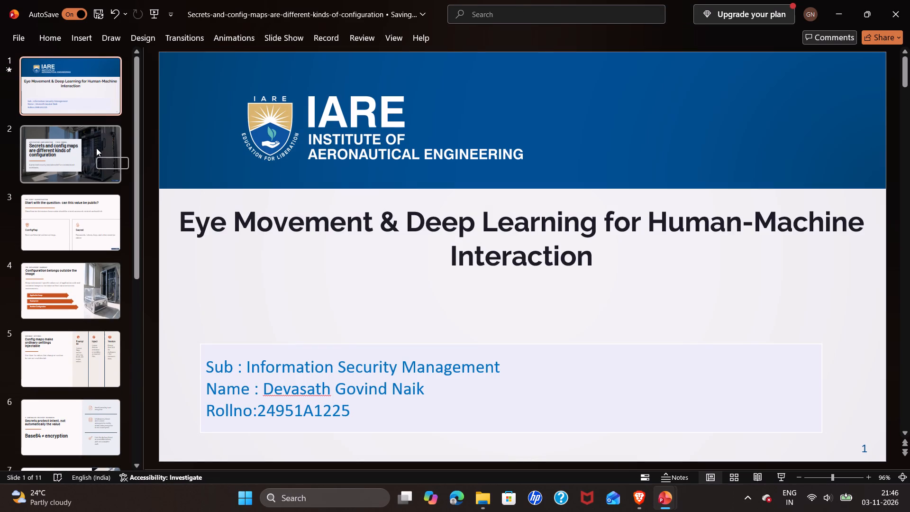
Copy the closing THANK YOU slide from the Eye-Movement deck and paste it after slide 11 of the Secrets-and-config-maps presentation.
{"action": "key", "text": "alt+Tab"}
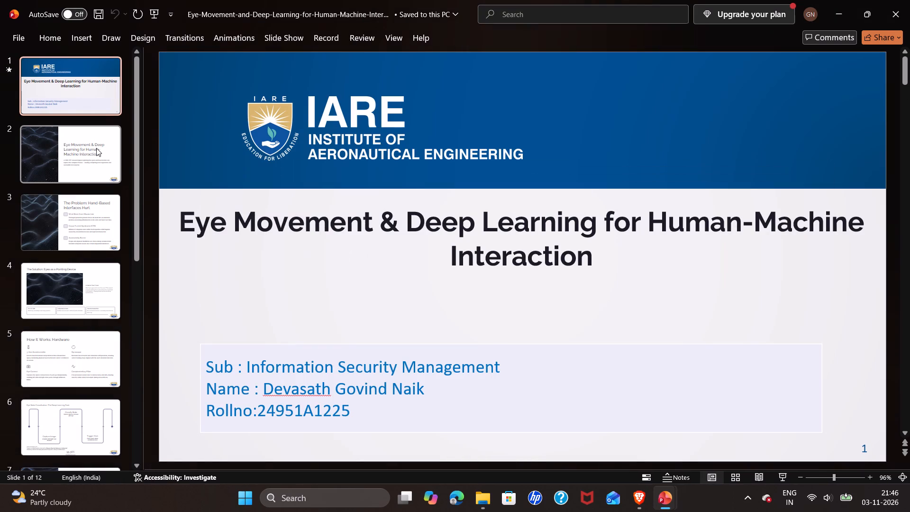
{"action": "scroll", "coordinate": [96, 147], "scroll_direction": "down", "scroll_amount": 15}
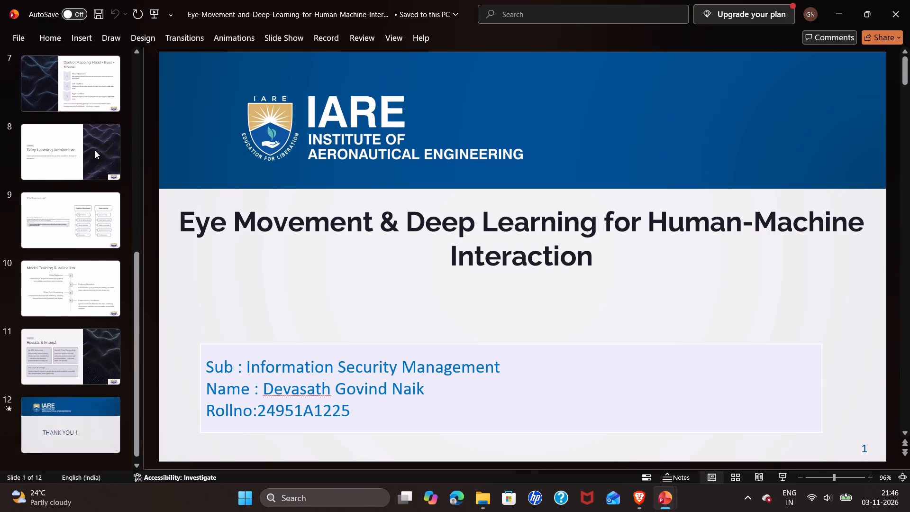
{"action": "scroll", "coordinate": [95, 152], "scroll_direction": "down", "scroll_amount": 8}
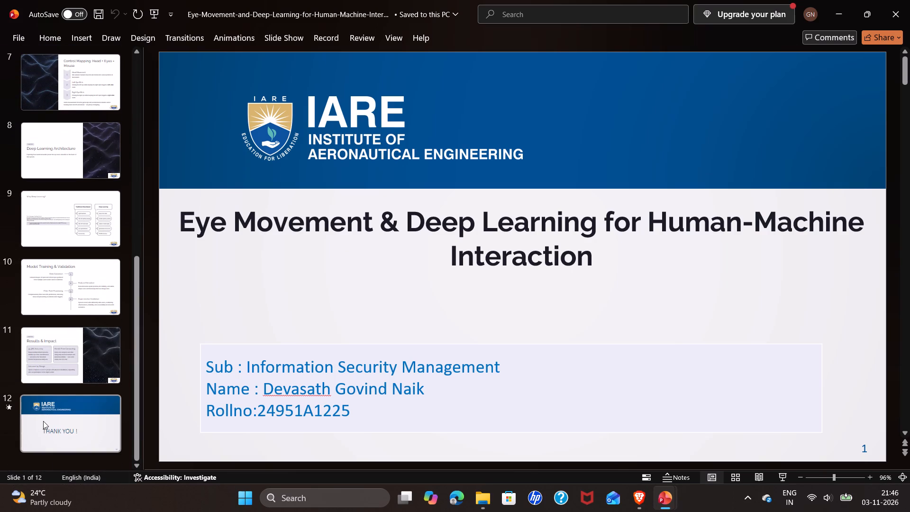
{"action": "right_click", "coordinate": [45, 420]}
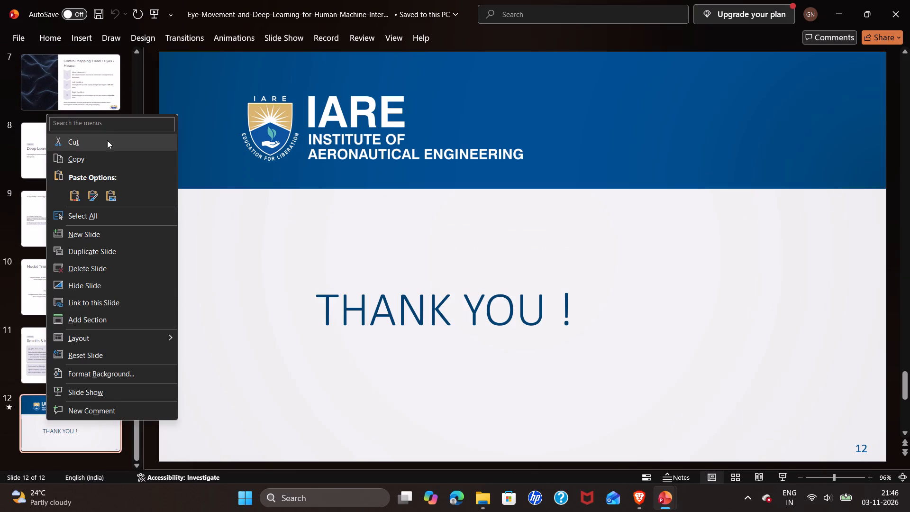
{"action": "left_click", "coordinate": [98, 156]}
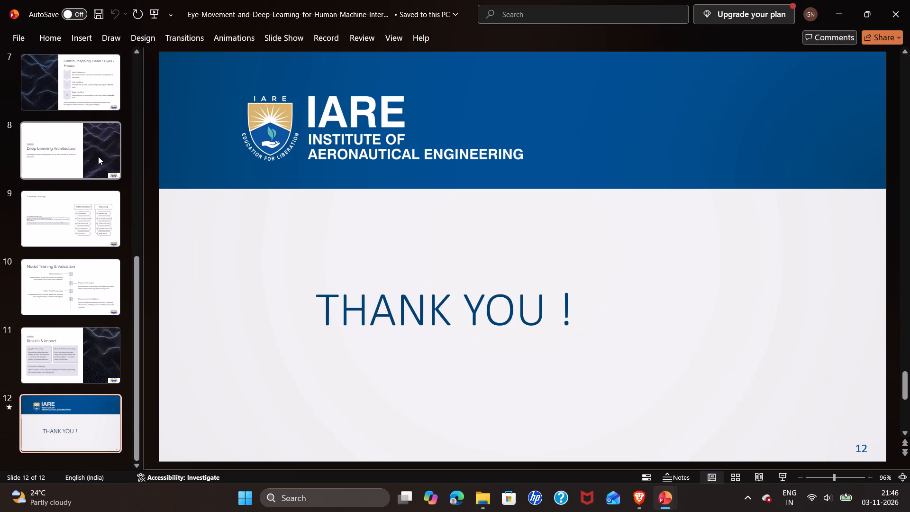
{"action": "key", "text": "alt+Tab"}
{"action": "scroll", "coordinate": [109, 253], "scroll_direction": "down", "scroll_amount": 12}
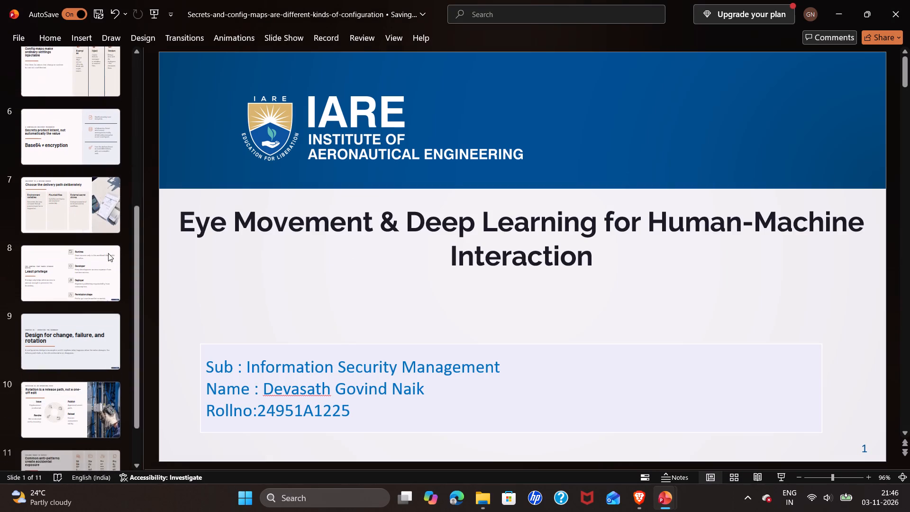
{"action": "scroll", "coordinate": [108, 253], "scroll_direction": "down", "scroll_amount": 7}
{"action": "left_click", "coordinate": [62, 433]}
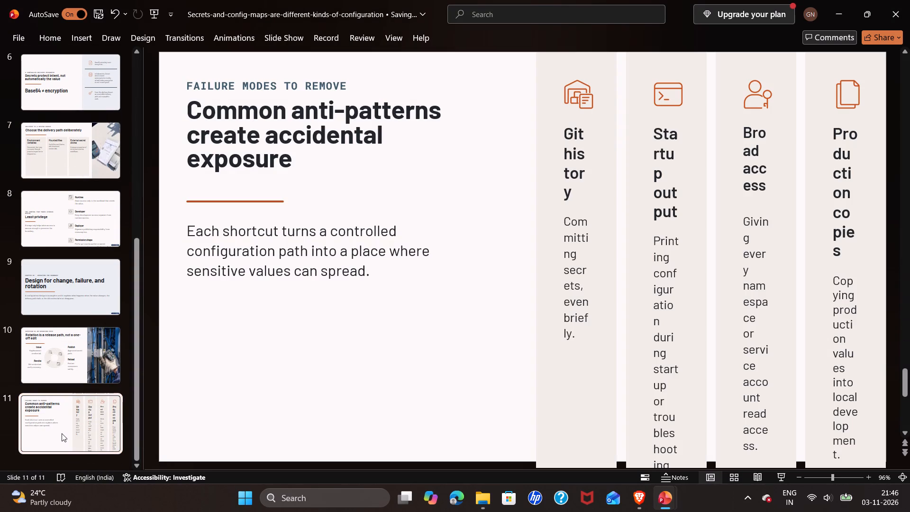
{"action": "key", "text": "alt+v"}
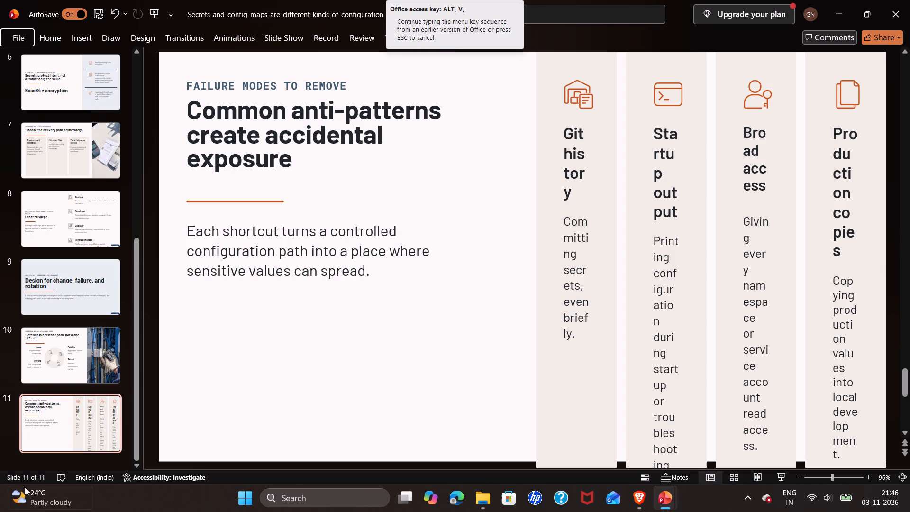
{"action": "left_click", "coordinate": [59, 457]}
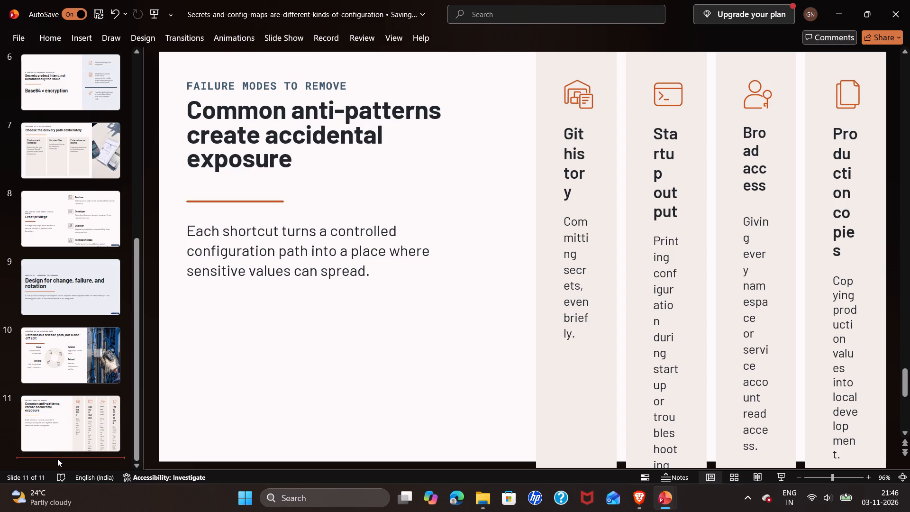
{"action": "key", "text": "ctrl+v"}
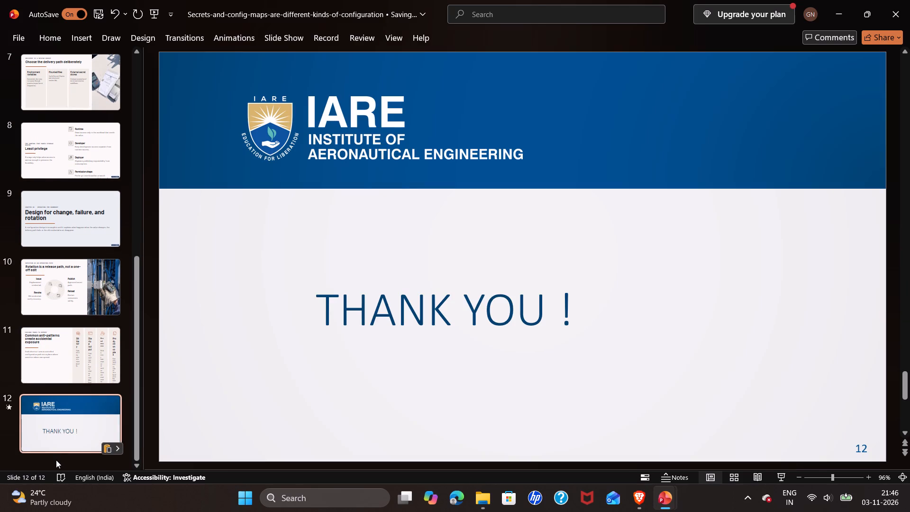
Copy the IARE logo picture from the Model Training & Validation slide of the Eye-Movement deck.
{"action": "key", "text": "alt+Tab"}
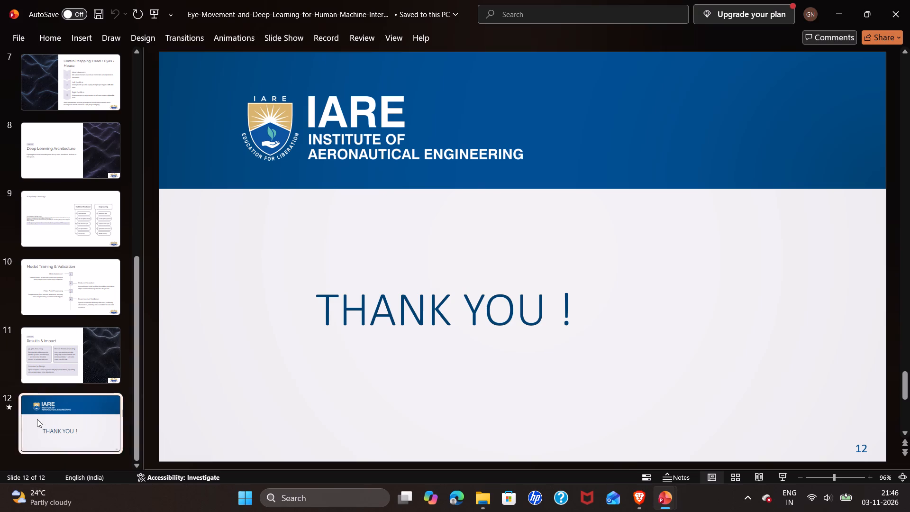
{"action": "left_click", "coordinate": [89, 326]}
{"action": "right_click", "coordinate": [848, 439]}
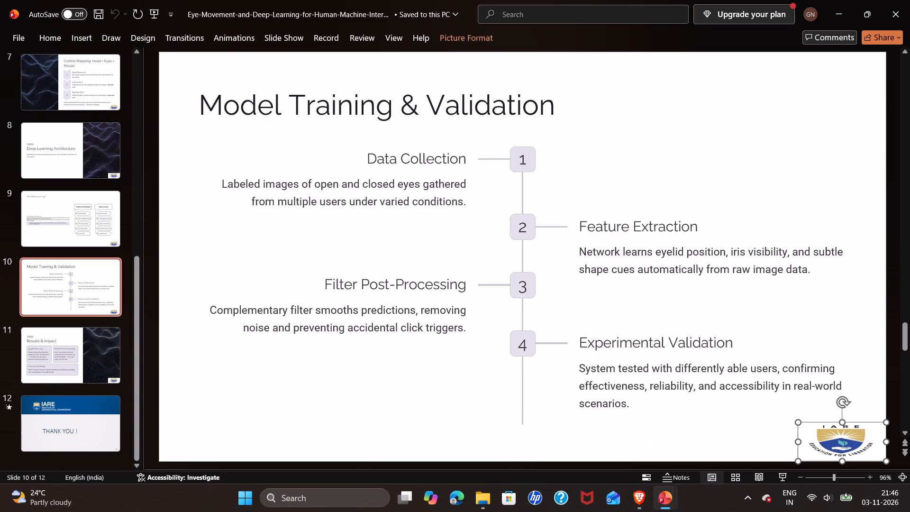
{"action": "left_click", "coordinate": [762, 192]}
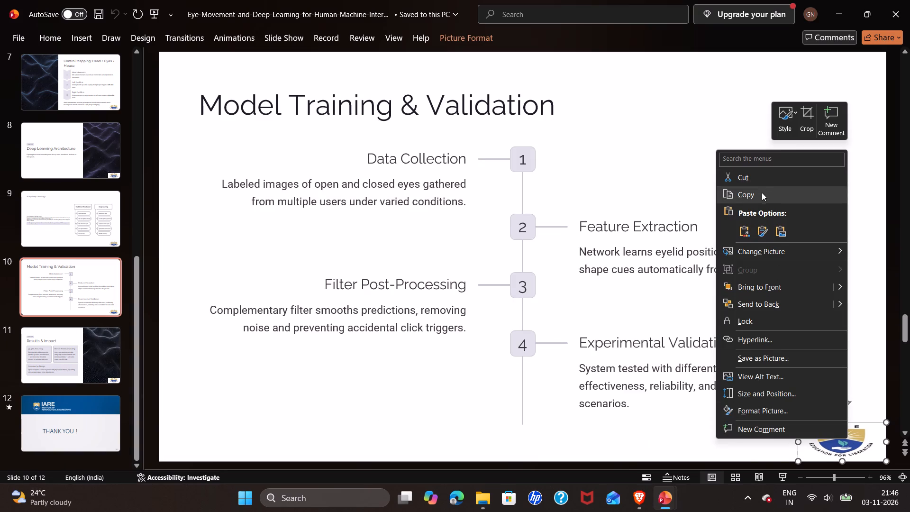
{"action": "right_click", "coordinate": [806, 388]}
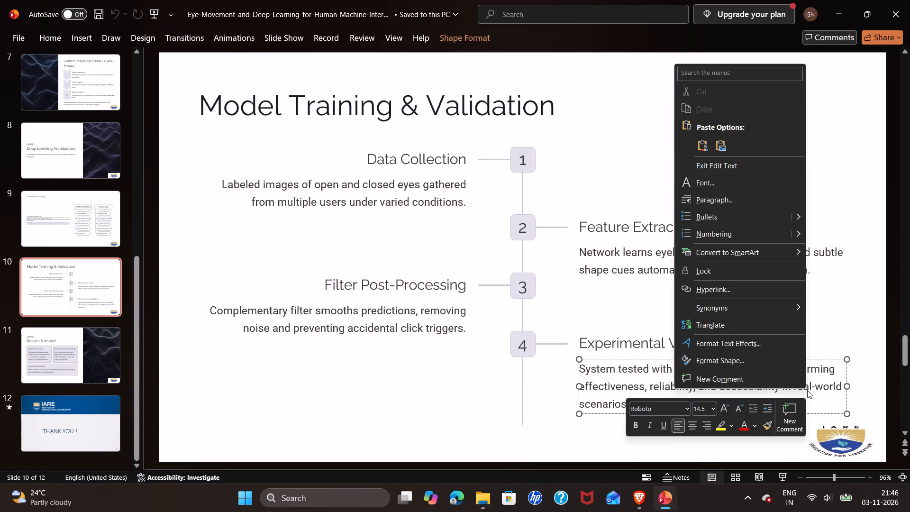
{"action": "right_click", "coordinate": [859, 433]}
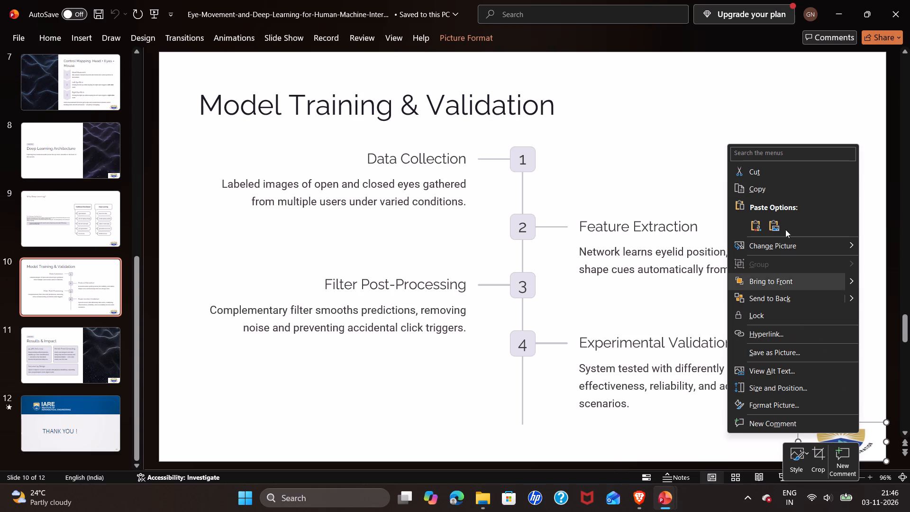
{"action": "left_click", "coordinate": [764, 185]}
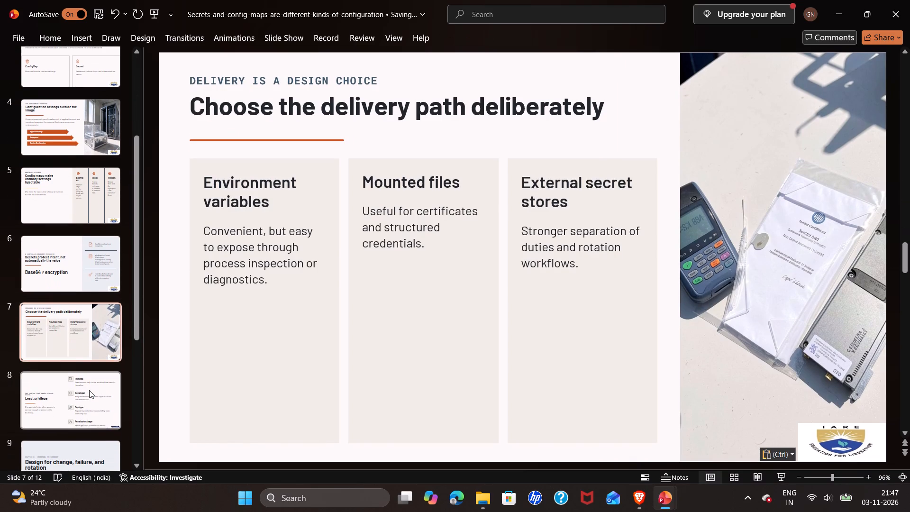
Paste the IARE logo onto slides 8, 9, 10 and 11 of the Secrets-and-config-maps presentation.
{"action": "left_click", "coordinate": [89, 390]}
{"action": "key", "text": "ctrl+v"}
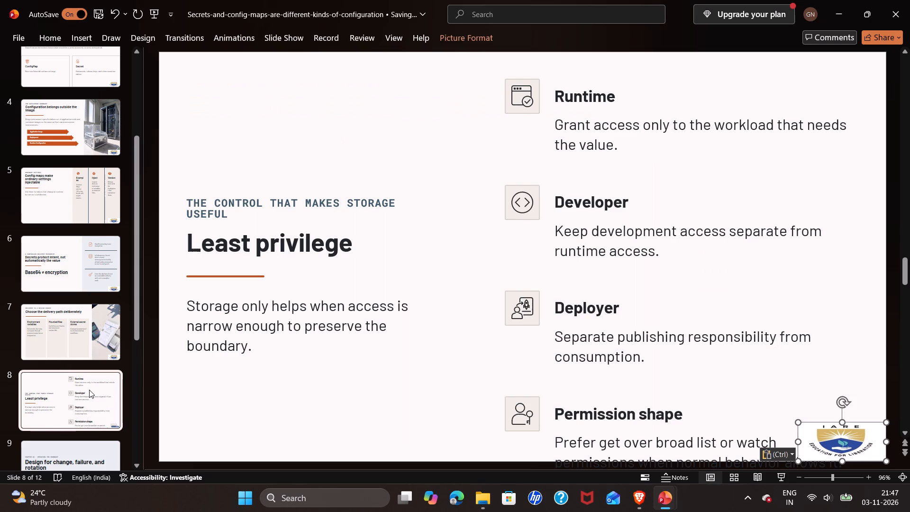
{"action": "scroll", "coordinate": [89, 390], "scroll_direction": "down", "scroll_amount": 3}
{"action": "left_click", "coordinate": [89, 390]}
{"action": "key", "text": "ctrl+v"}
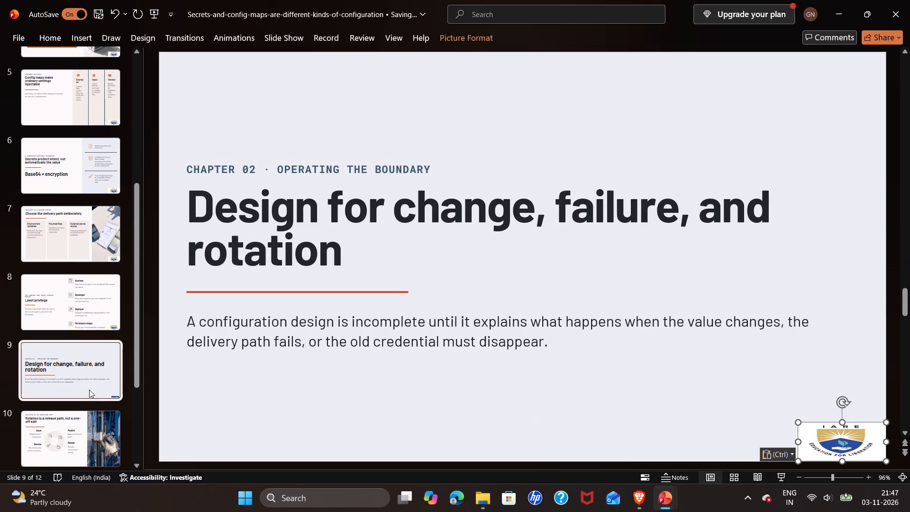
{"action": "scroll", "coordinate": [89, 390], "scroll_direction": "down", "scroll_amount": 2}
{"action": "left_click", "coordinate": [89, 390]}
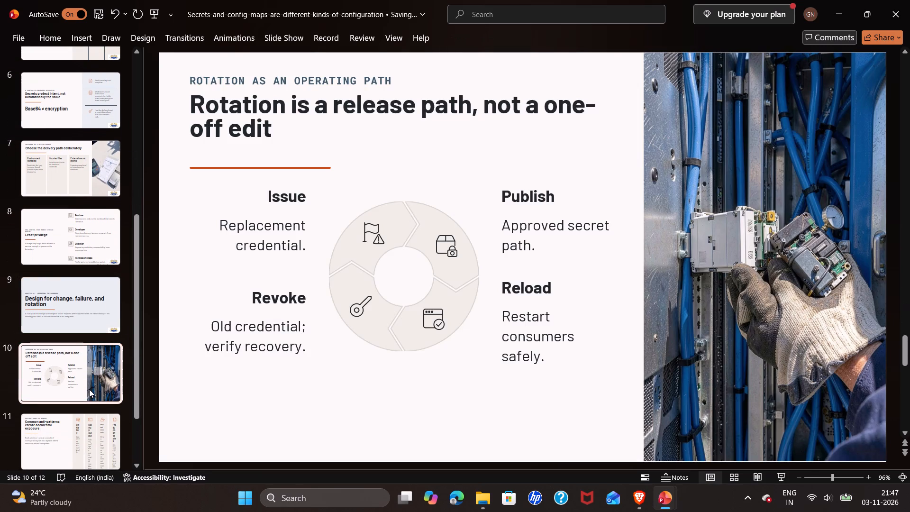
{"action": "key", "text": "ctrl+v"}
{"action": "scroll", "coordinate": [89, 389], "scroll_direction": "down", "scroll_amount": 2}
{"action": "left_click", "coordinate": [89, 389]}
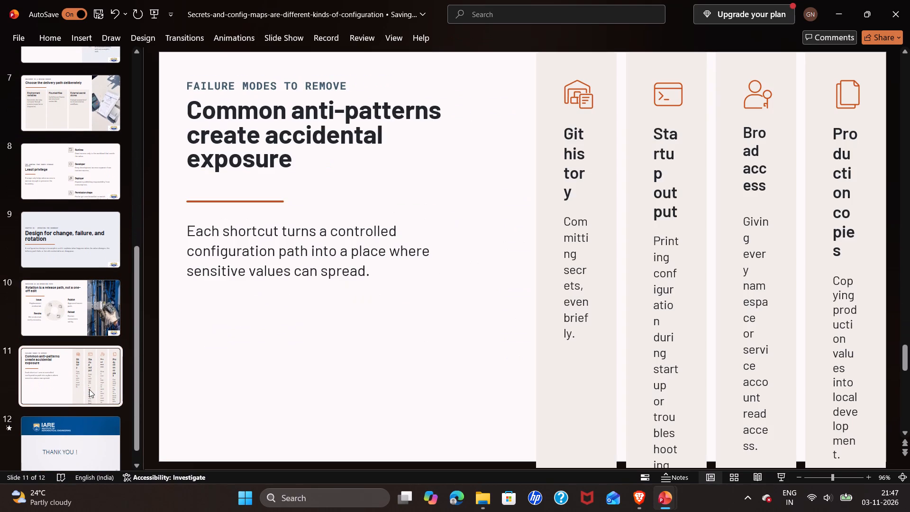
{"action": "key", "text": "ctrl+v"}
Save and close the Secrets-and-config-maps presentation.
{"action": "key", "text": "ctrl+s"}
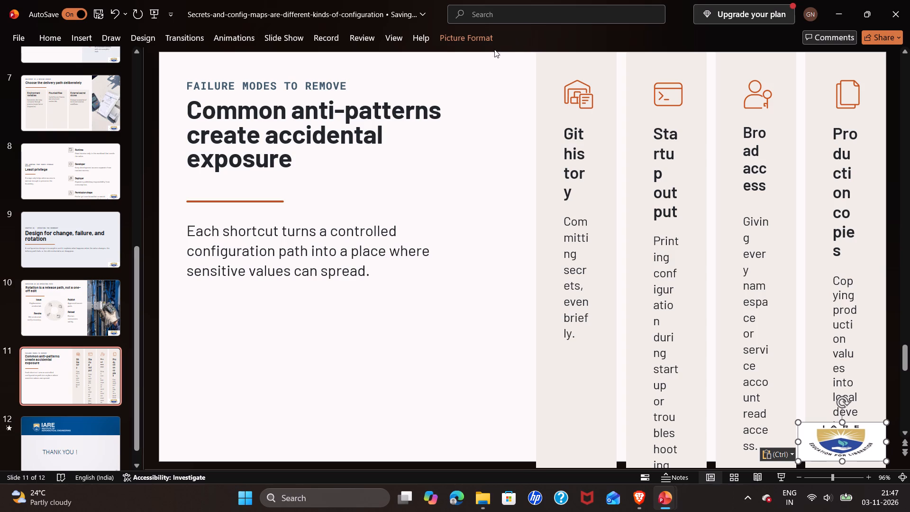
{"action": "left_click", "coordinate": [905, 0]}
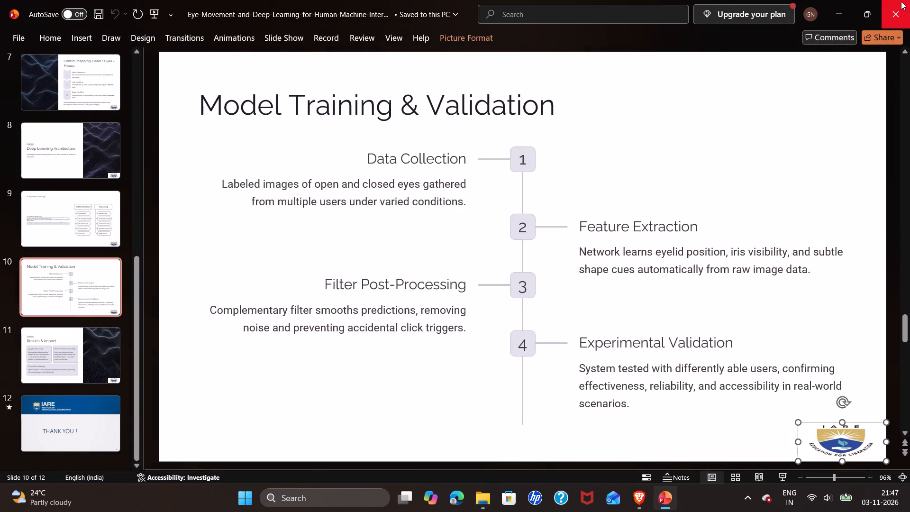
Switch to File Explorer and reopen the Secrets-and-config-maps presentation from the V SEM AIT II folder inside Collage uploads.
{"action": "scroll", "coordinate": [632, 156], "scroll_direction": "up", "scroll_amount": 13}
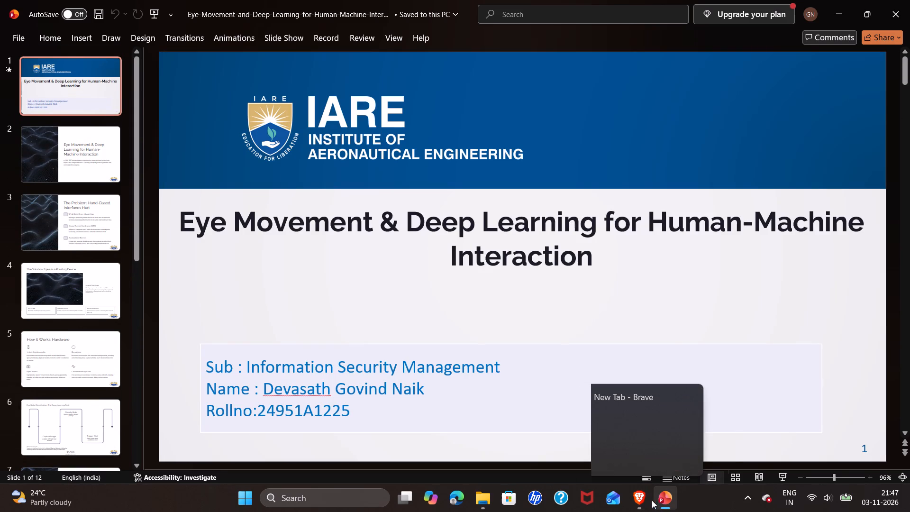
{"action": "left_click", "coordinate": [485, 505]}
{"action": "double_click", "coordinate": [485, 494]}
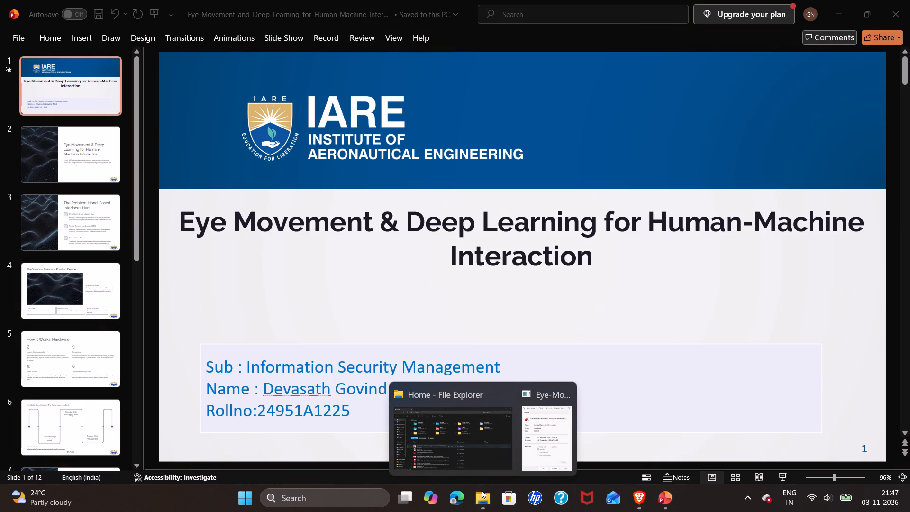
{"action": "left_click", "coordinate": [498, 456]}
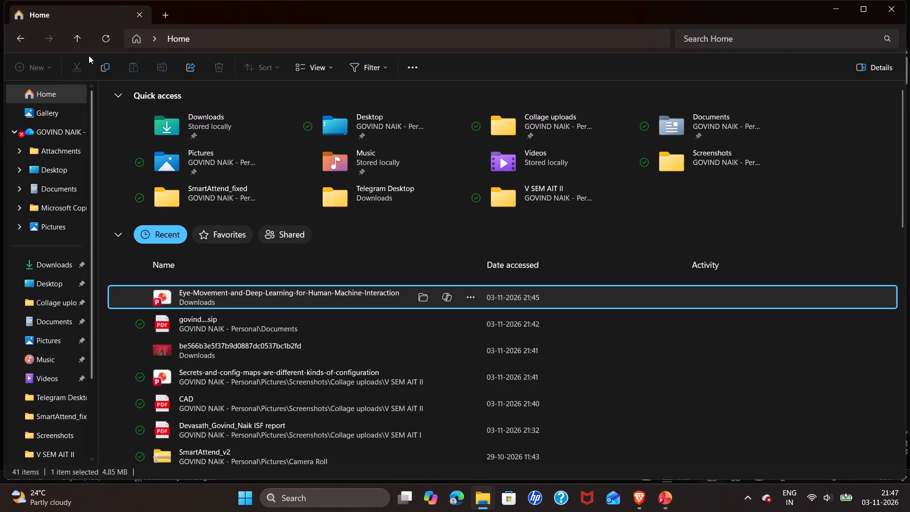
{"action": "scroll", "coordinate": [59, 204], "scroll_direction": "down", "scroll_amount": 2}
{"action": "scroll", "coordinate": [62, 204], "scroll_direction": "up", "scroll_amount": 2}
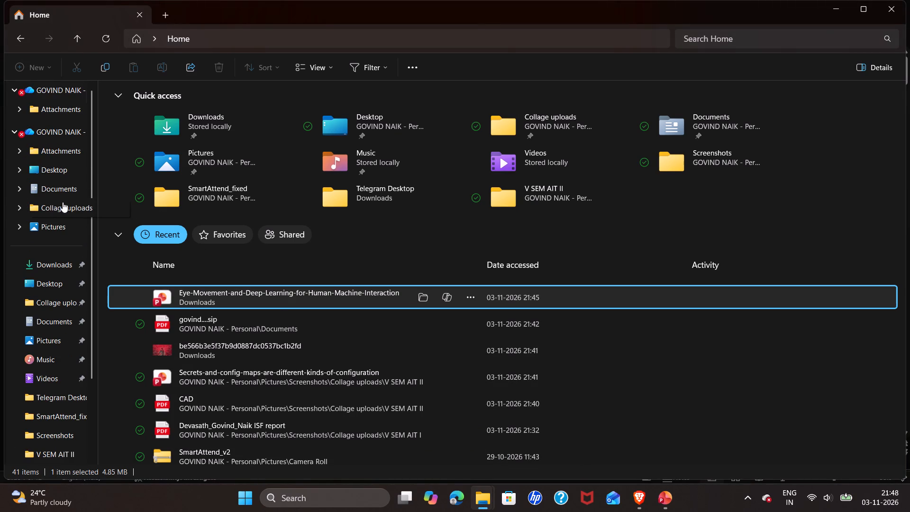
{"action": "scroll", "coordinate": [74, 177], "scroll_direction": "up", "scroll_amount": 6}
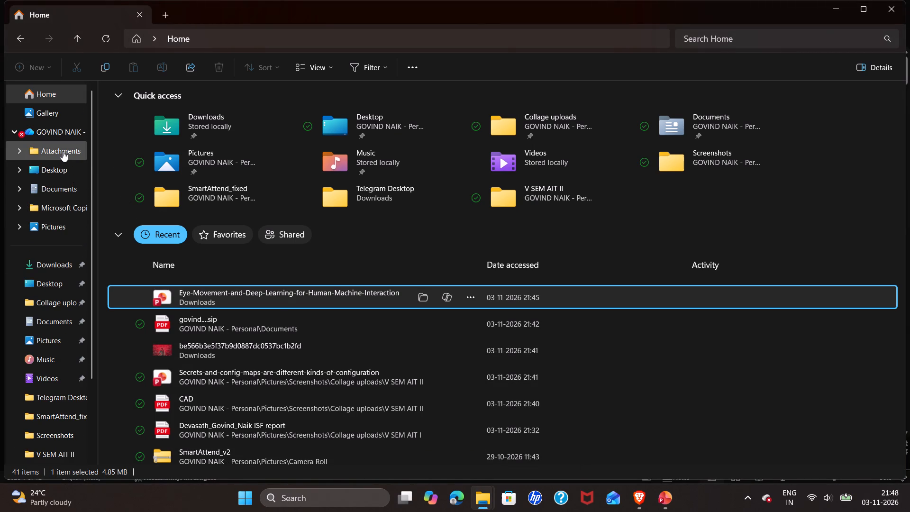
{"action": "scroll", "coordinate": [63, 151], "scroll_direction": "up", "scroll_amount": 1}
{"action": "scroll", "coordinate": [63, 151], "scroll_direction": "down", "scroll_amount": 1}
{"action": "scroll", "coordinate": [63, 151], "scroll_direction": "up", "scroll_amount": 2}
{"action": "left_click", "coordinate": [53, 301]}
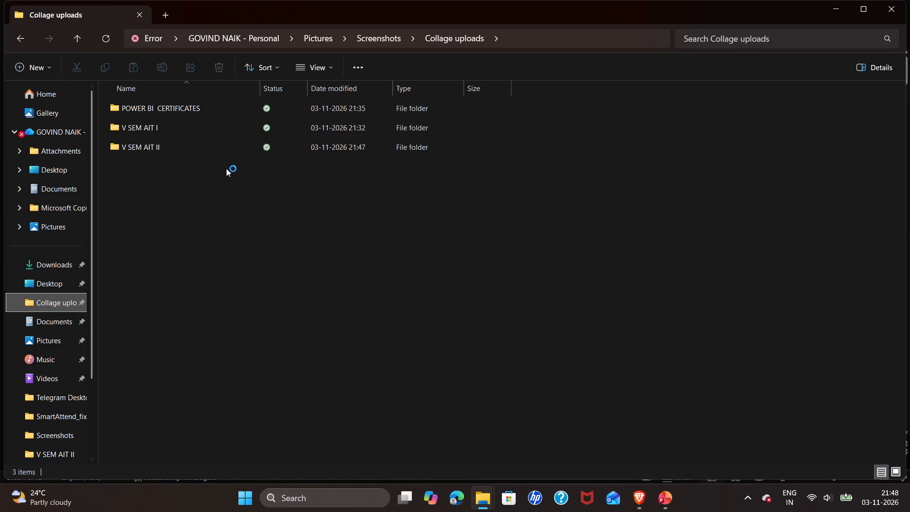
{"action": "double_click", "coordinate": [192, 150]}
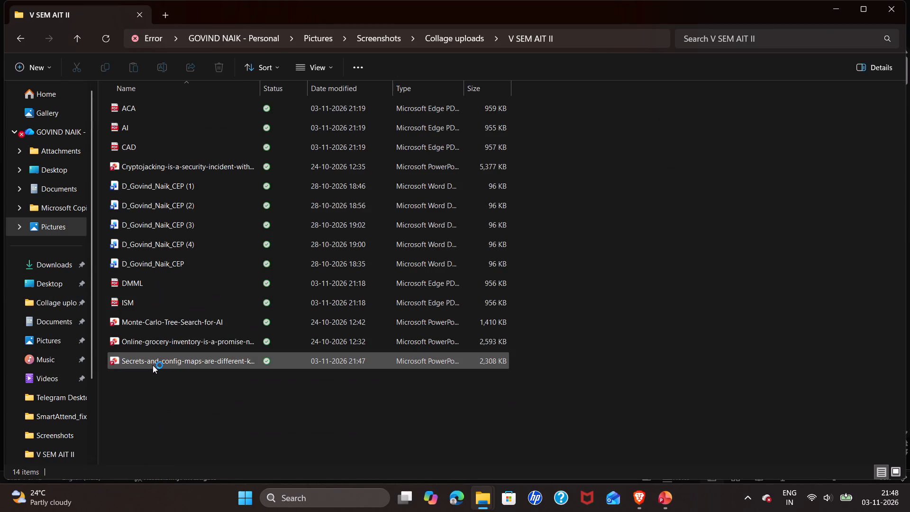
{"action": "double_click", "coordinate": [162, 360]}
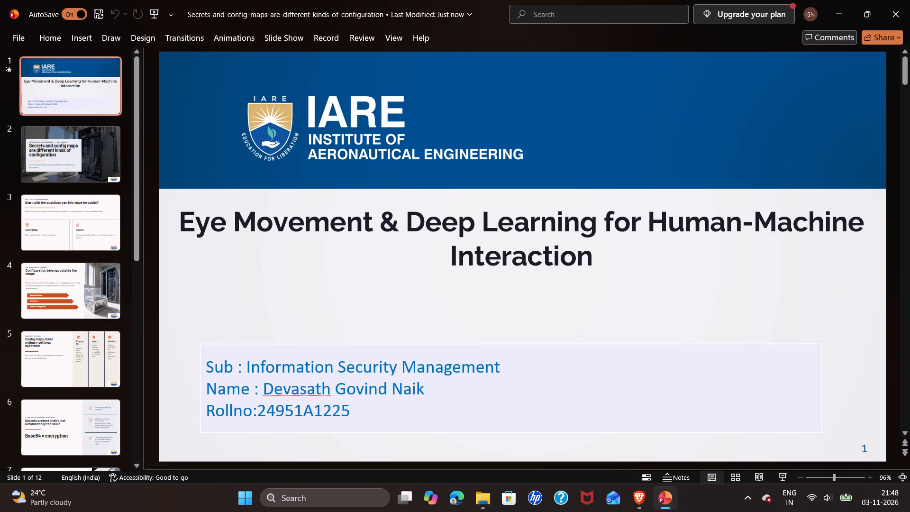
Replace the title text on slide 1 with slide 2's heading "Secrets and config maps are different kinds of configuration".
{"action": "left_click", "coordinate": [86, 155]}
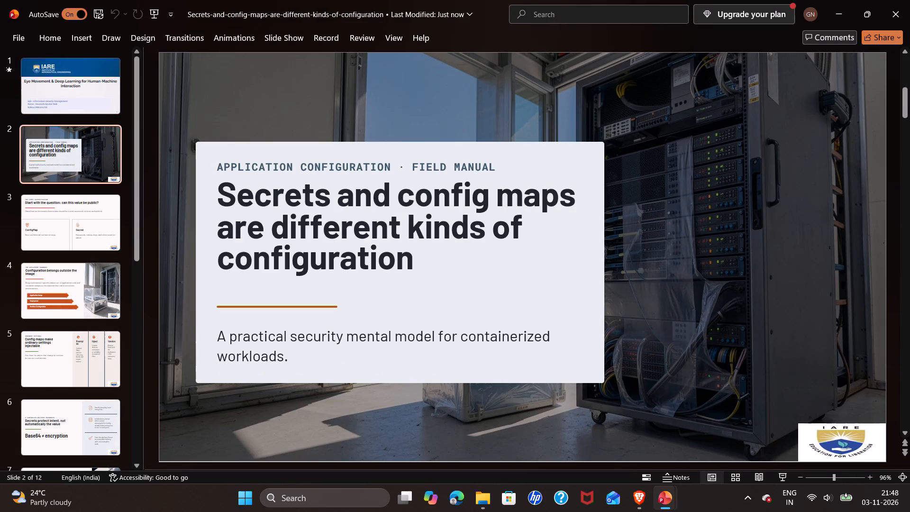
{"action": "left_click_drag", "start_coordinate": [428, 268], "coordinate": [241, 201]}
{"action": "key", "text": "ctrl+c"}
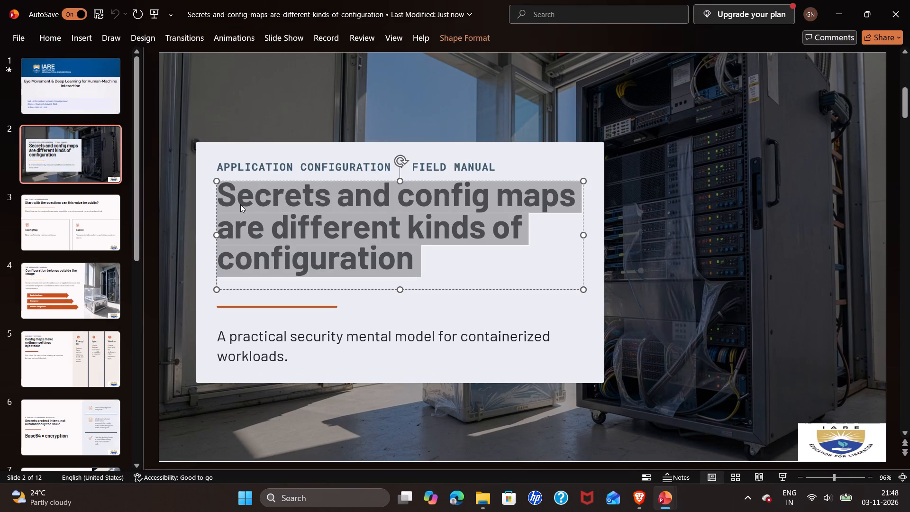
{"action": "left_click", "coordinate": [71, 90]}
{"action": "left_click", "coordinate": [599, 249]}
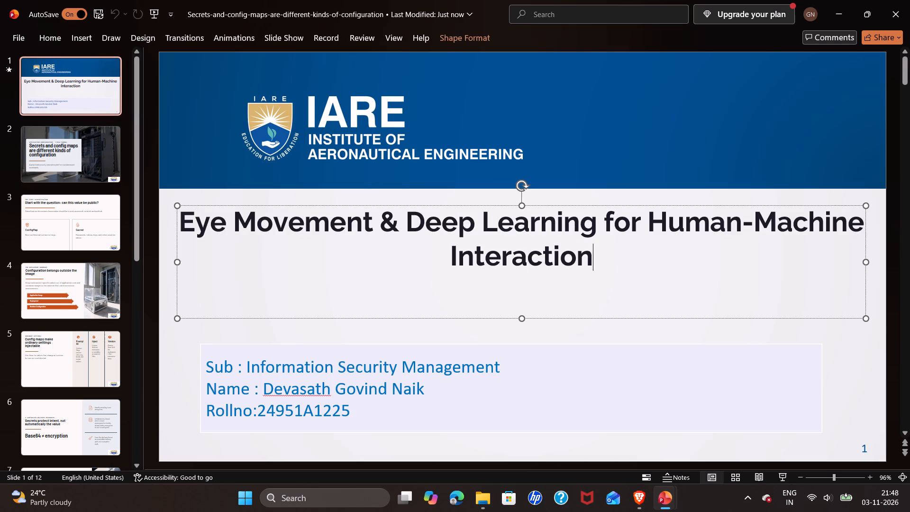
{"action": "left_click_drag", "start_coordinate": [591, 259], "coordinate": [195, 200]}
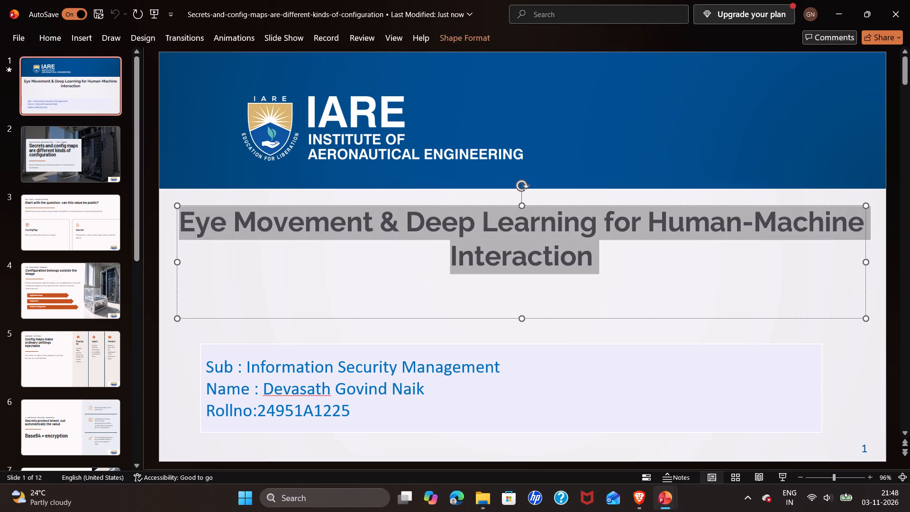
{"action": "left_click_drag", "start_coordinate": [195, 200], "coordinate": [194, 200]}
{"action": "key", "text": "ctrl+v"}
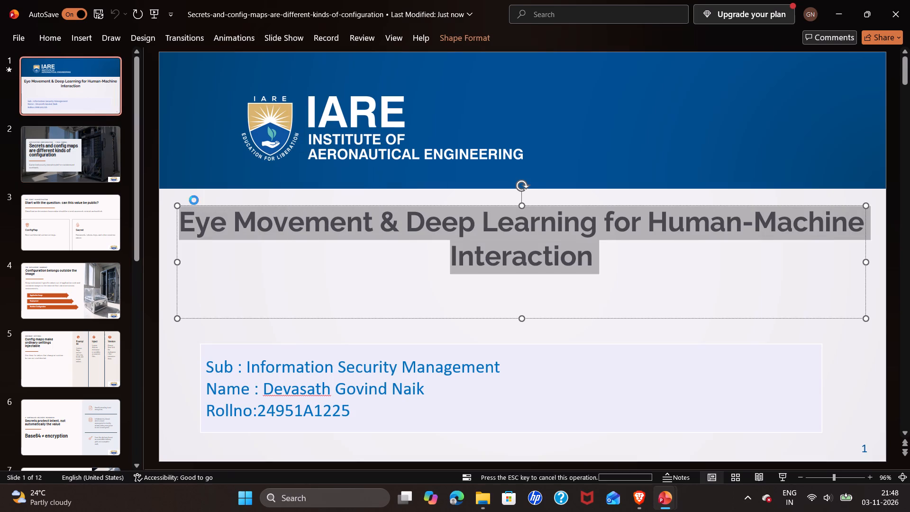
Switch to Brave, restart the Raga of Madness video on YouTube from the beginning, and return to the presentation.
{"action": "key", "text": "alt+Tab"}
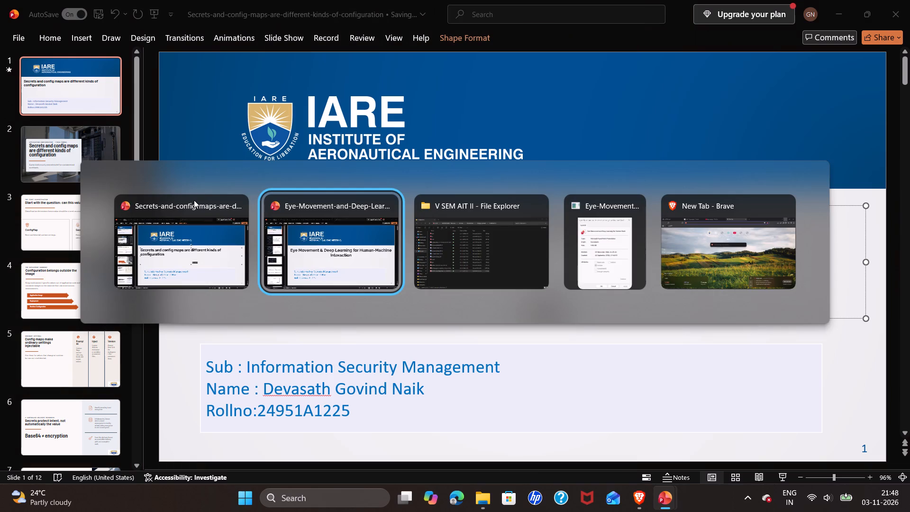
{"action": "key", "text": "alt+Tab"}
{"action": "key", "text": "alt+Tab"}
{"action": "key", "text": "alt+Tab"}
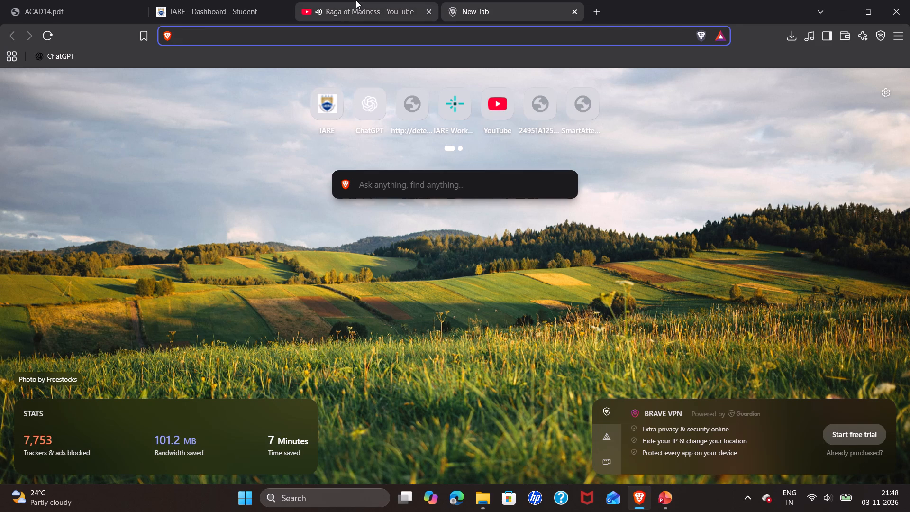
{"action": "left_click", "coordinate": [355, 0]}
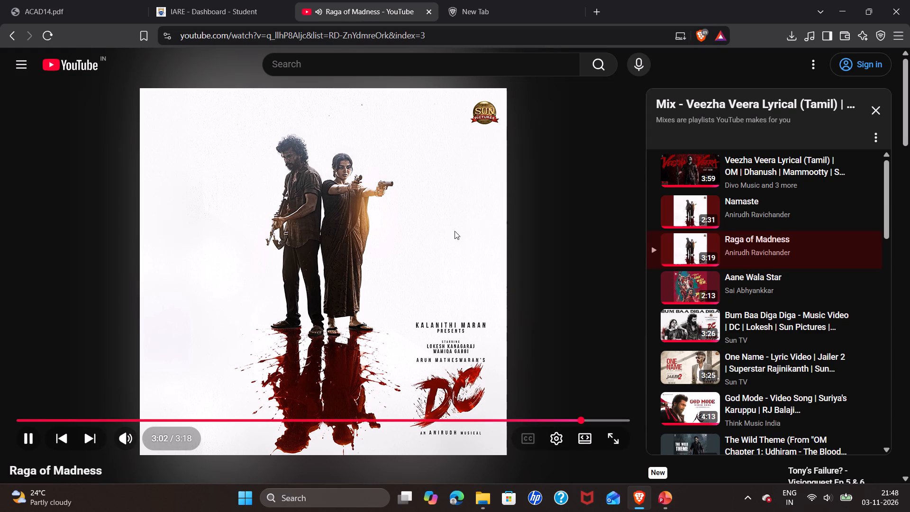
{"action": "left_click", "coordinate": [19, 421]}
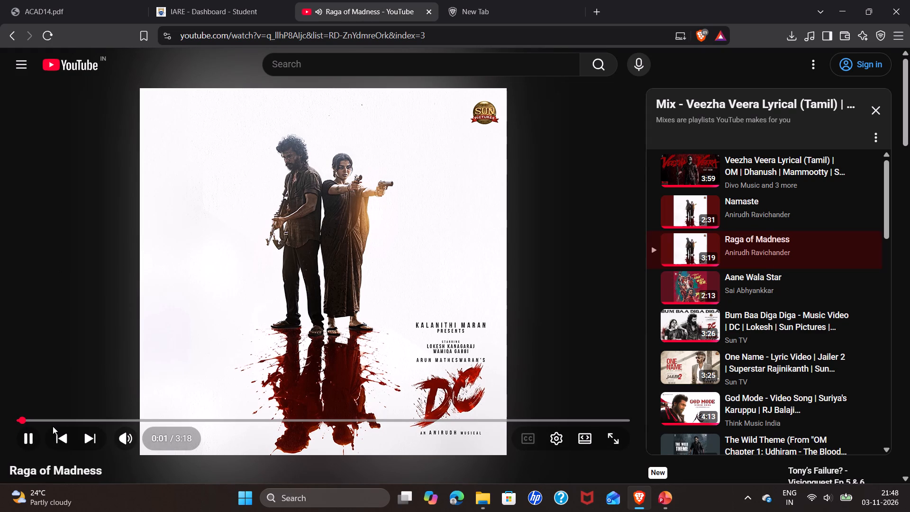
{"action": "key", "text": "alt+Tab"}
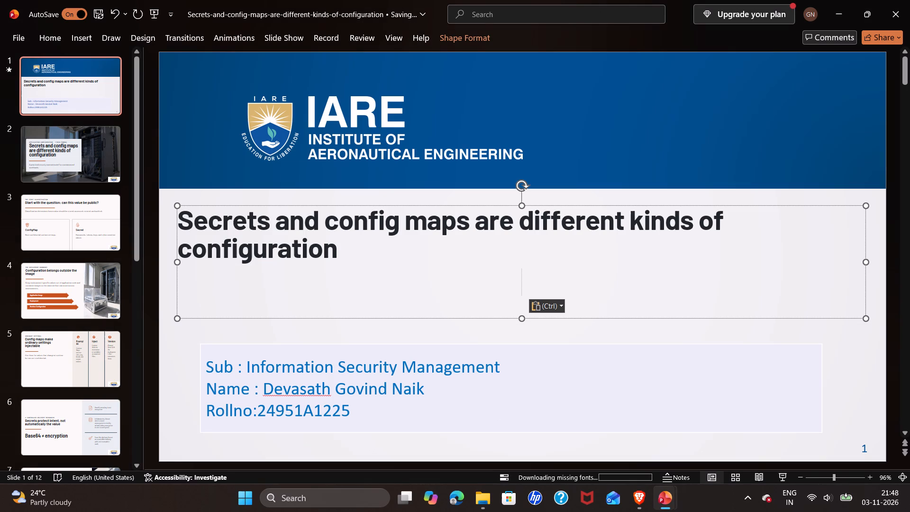
Centre-align the new title text on slide 1.
{"action": "left_click_drag", "start_coordinate": [175, 214], "coordinate": [179, 214]}
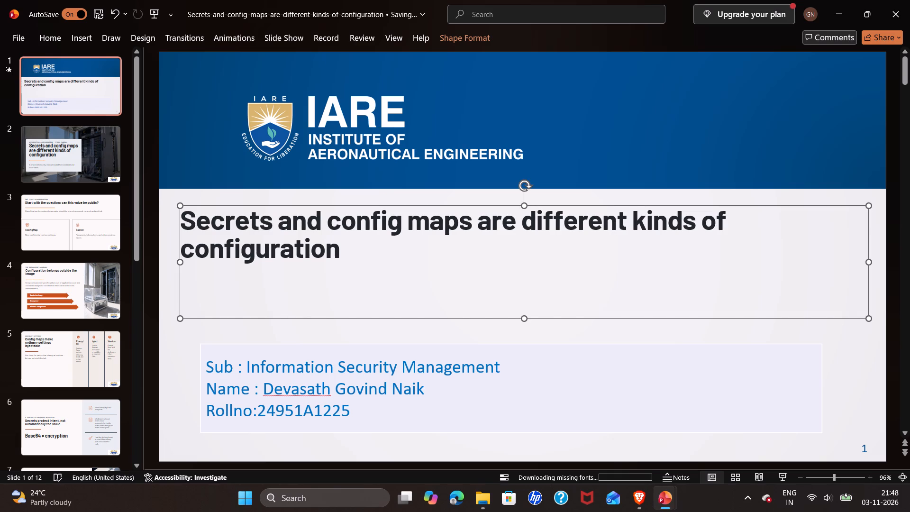
{"action": "left_click_drag", "start_coordinate": [184, 215], "coordinate": [296, 242]}
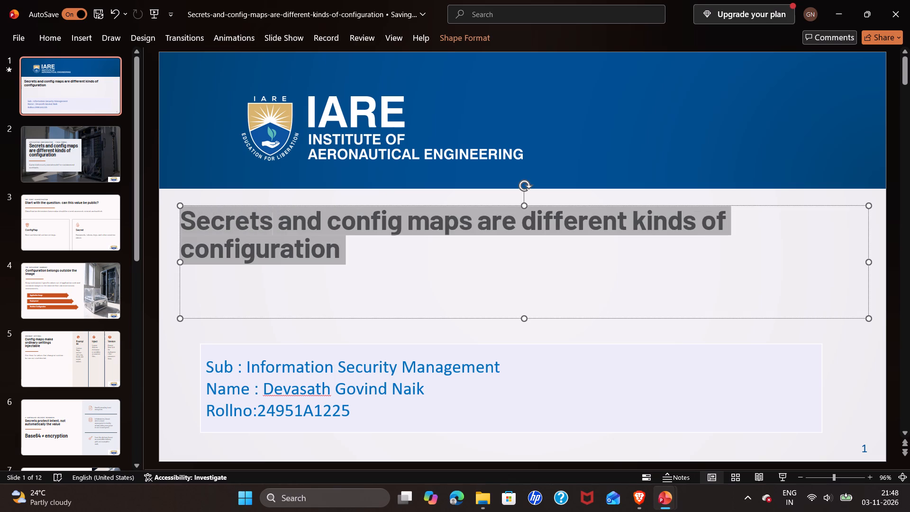
{"action": "left_click_drag", "start_coordinate": [296, 242], "coordinate": [352, 267]}
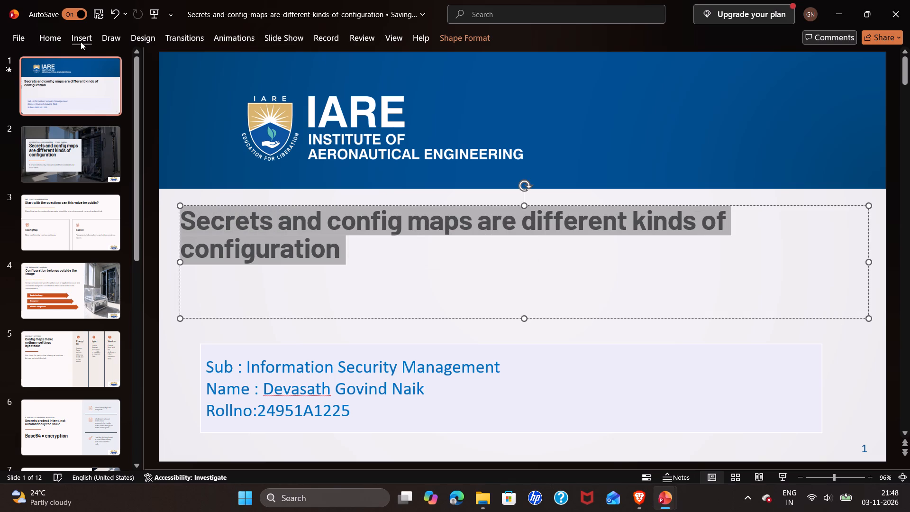
{"action": "left_click", "coordinate": [80, 42]}
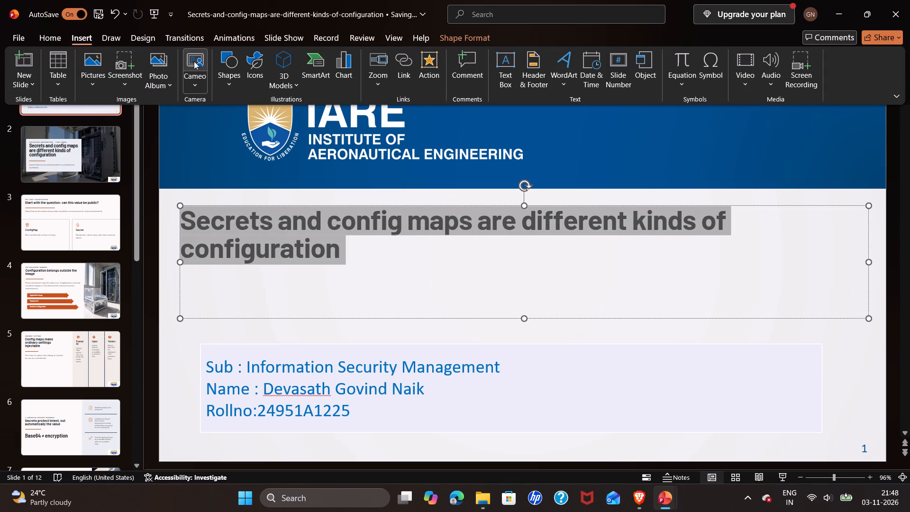
{"action": "left_click", "coordinate": [45, 39]}
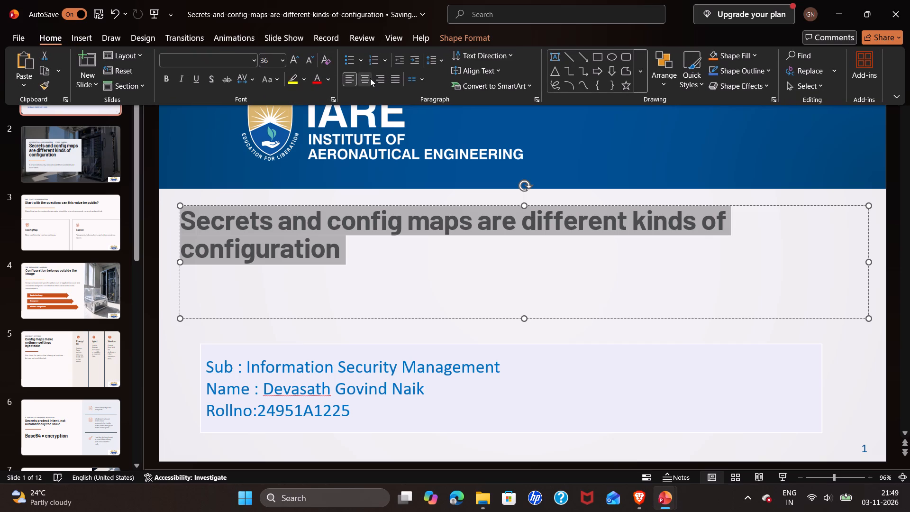
{"action": "left_click", "coordinate": [359, 79]}
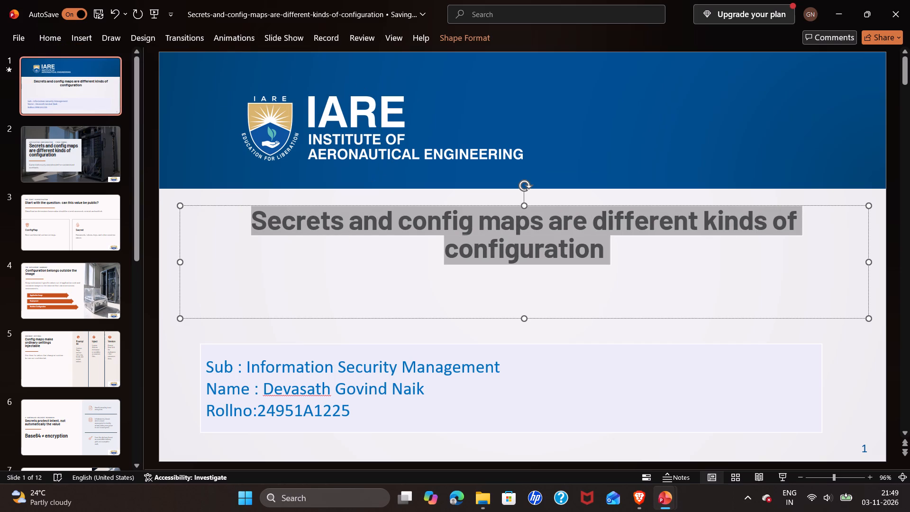
{"action": "left_click", "coordinate": [331, 257]}
Change the subject in the Sub line of slide 1 to "Cloud Application Development".
{"action": "left_click_drag", "start_coordinate": [504, 372], "coordinate": [503, 372]}
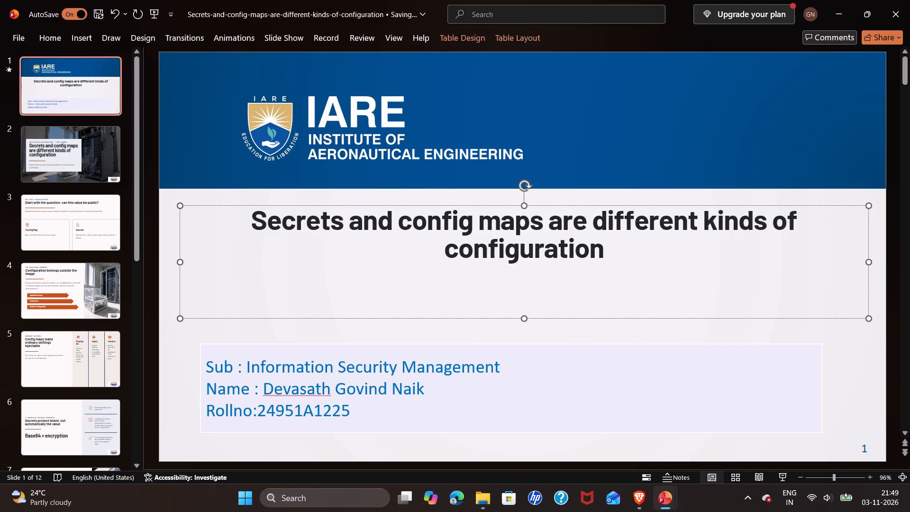
{"action": "left_click_drag", "start_coordinate": [503, 372], "coordinate": [260, 370]}
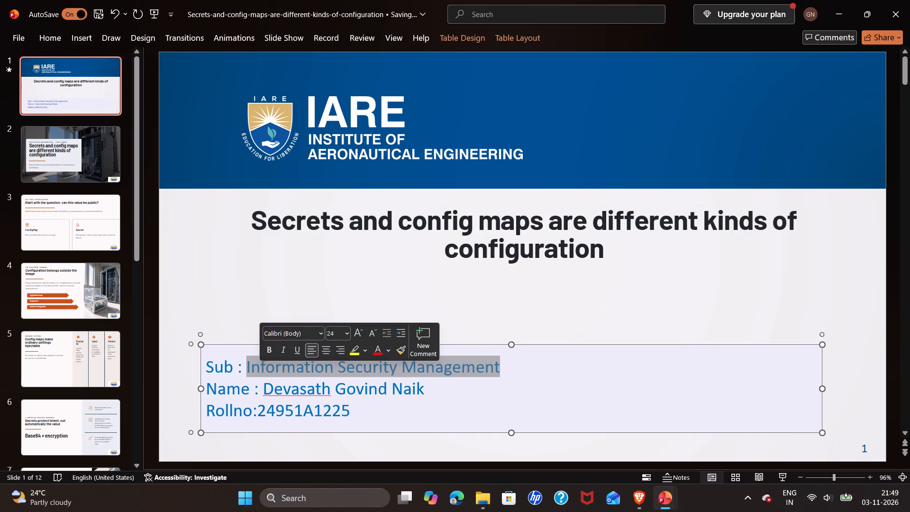
{"action": "key", "text": "BackSpace"}
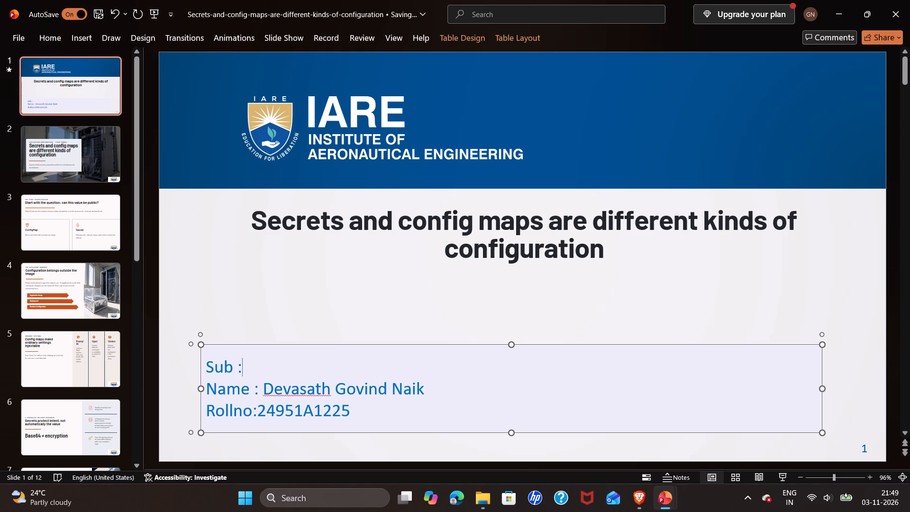
{"action": "type", "text": "lo"}
{"action": "key", "text": "u"}
{"action": "type", "text": "d"}
{"action": "key", "text": "space"}
{"action": "type", "text": "PLLI"}
{"action": "type", "text": "CA"}
{"action": "key", "text": "t"}
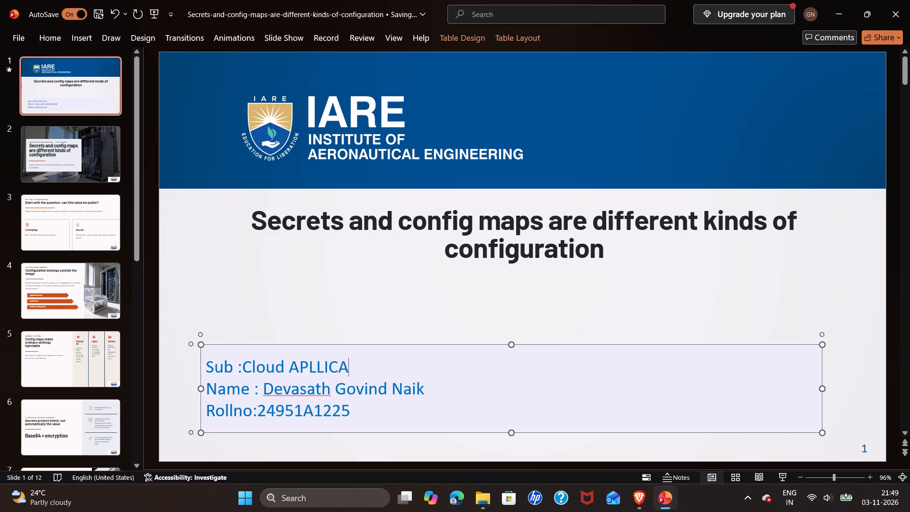
{"action": "key", "text": "BackSpace"}
{"action": "key", "text": "BackSpace"}
{"action": "key", "text": "BackSpace"}
{"action": "key", "text": "BackSpace"}
{"action": "key", "text": "BackSpace"}
{"action": "key", "text": "BackSpace"}
{"action": "key", "text": "BackSpace"}
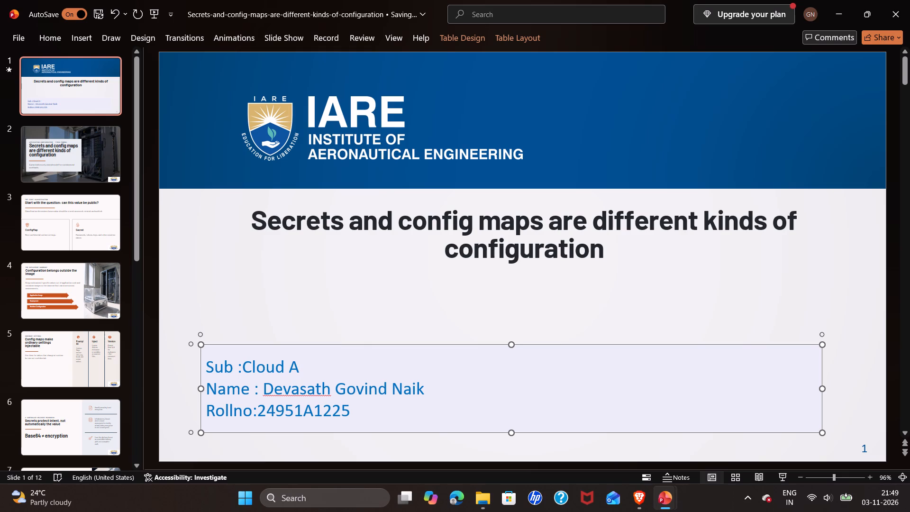
{"action": "type", "text": "pli"}
{"action": "key", "text": "BackSpace"}
{"action": "key", "text": "BackSpace"}
{"action": "key", "text": "BackSpace"}
{"action": "type", "text": "pp"}
{"action": "type", "text": "li"}
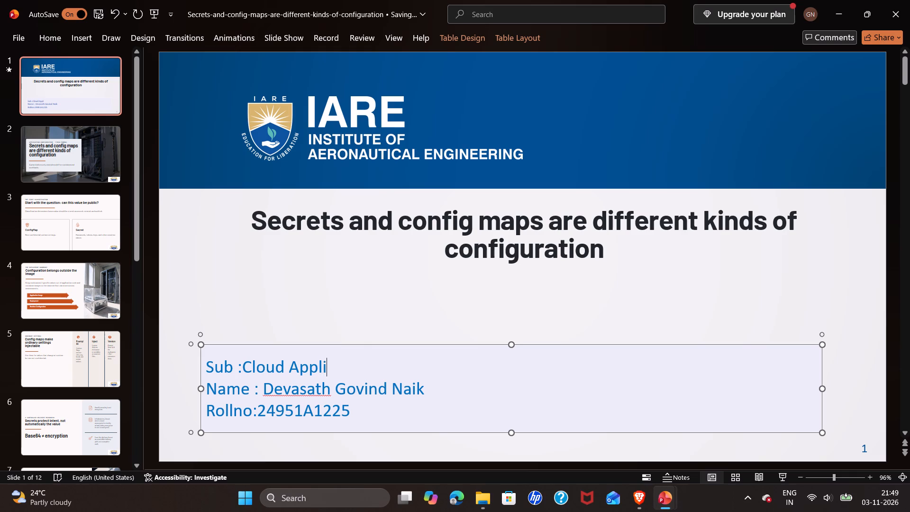
{"action": "type", "text": "ca"}
{"action": "type", "text": "tion"}
{"action": "key", "text": "space"}
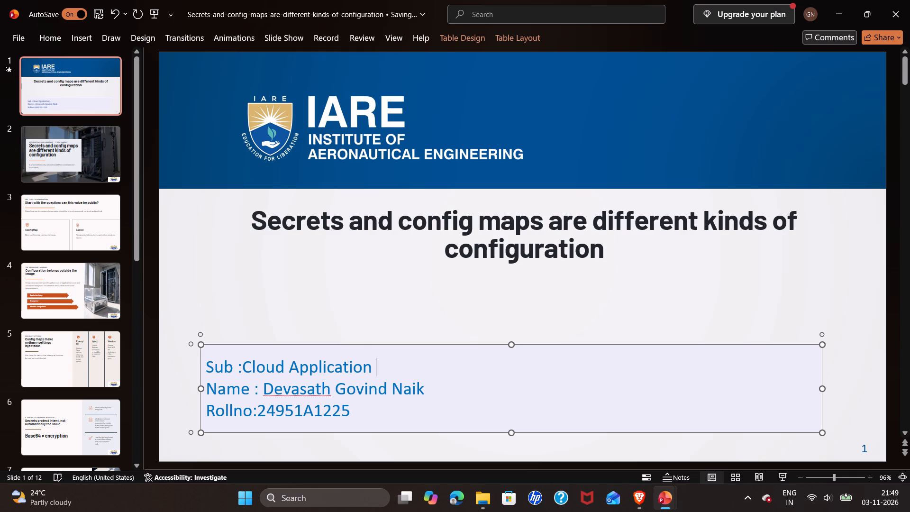
{"action": "type", "text": "eve"}
{"action": "type", "text": "lopment"}
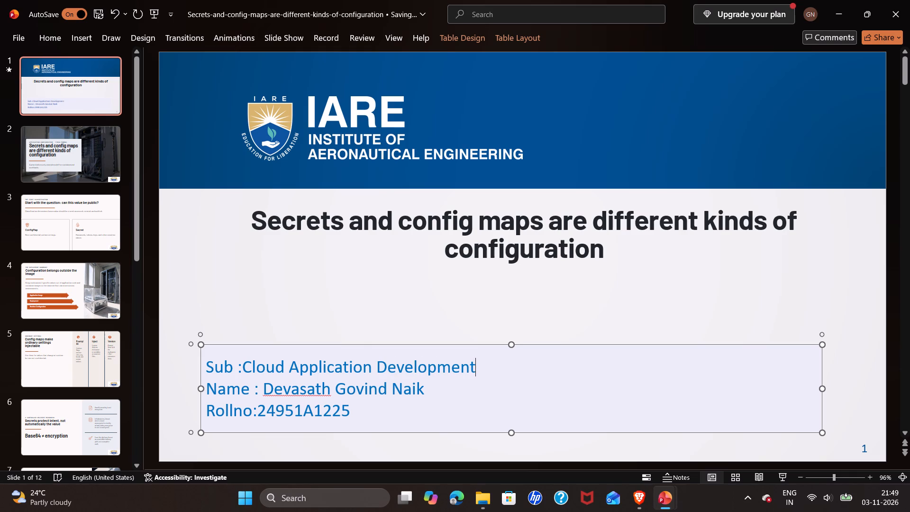
{"action": "left_click", "coordinate": [350, 300]}
Save the Secrets-and-config-maps presentation.
{"action": "scroll", "coordinate": [140, 269], "scroll_direction": "down", "scroll_amount": 7}
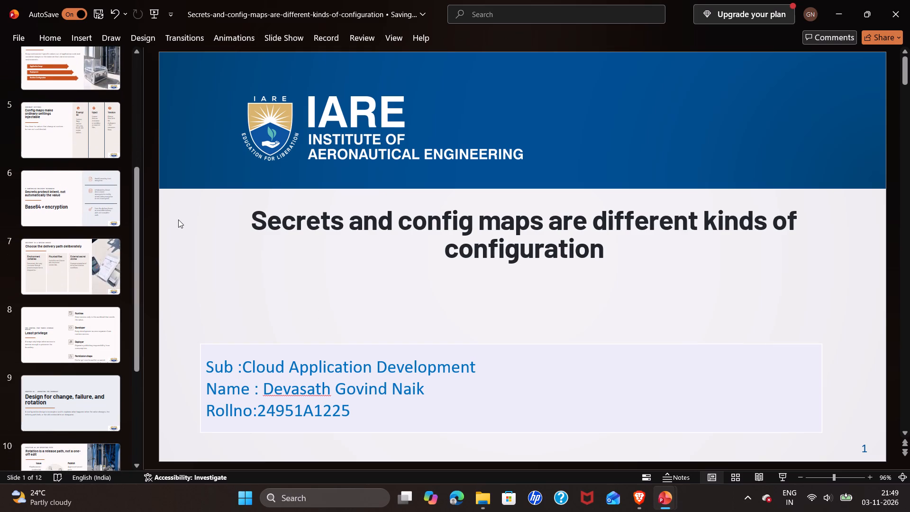
{"action": "key", "text": "ctrl+s"}
{"action": "key", "text": "ctrl+s"}
{"action": "key", "text": "ctrl+s"}
{"action": "key", "text": "ctrl+s"}
{"action": "key", "text": "ctrl+s"}
{"action": "key", "text": "ctrl+s"}
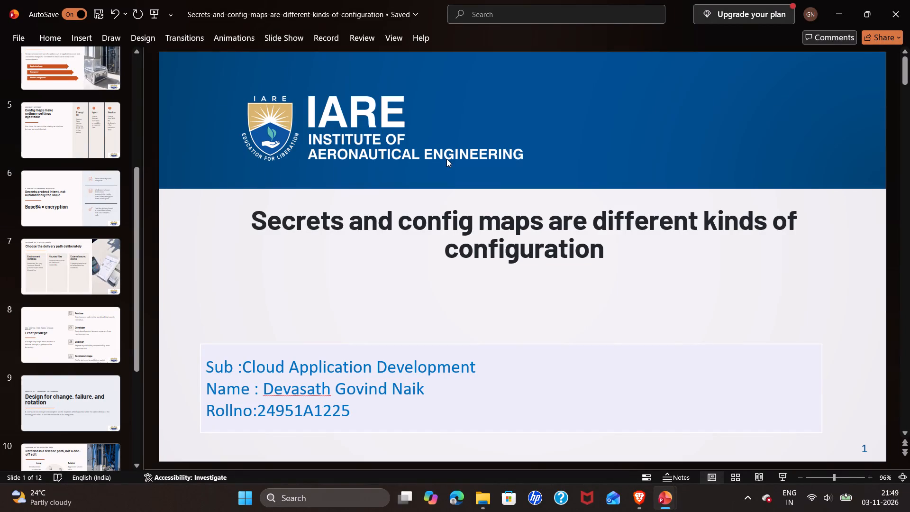
{"action": "scroll", "coordinate": [97, 86], "scroll_direction": "up", "scroll_amount": 10}
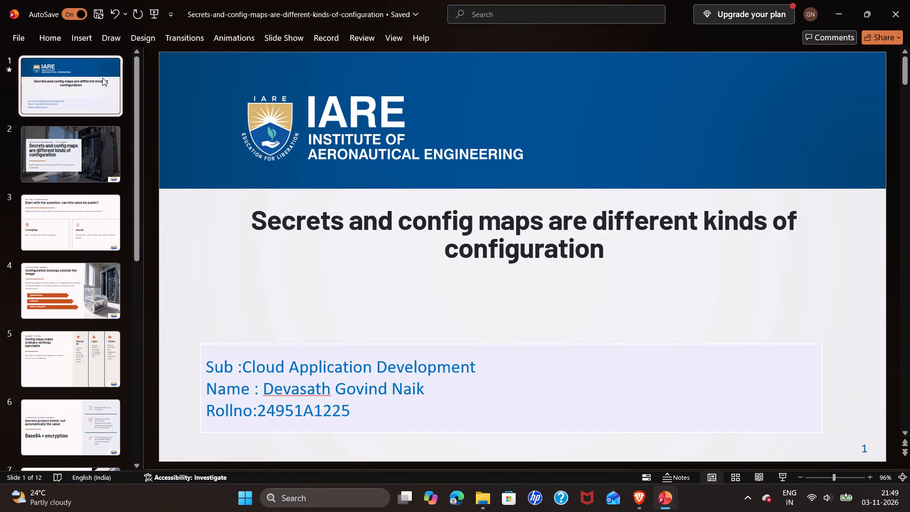
{"action": "scroll", "coordinate": [102, 78], "scroll_direction": "up", "scroll_amount": 3}
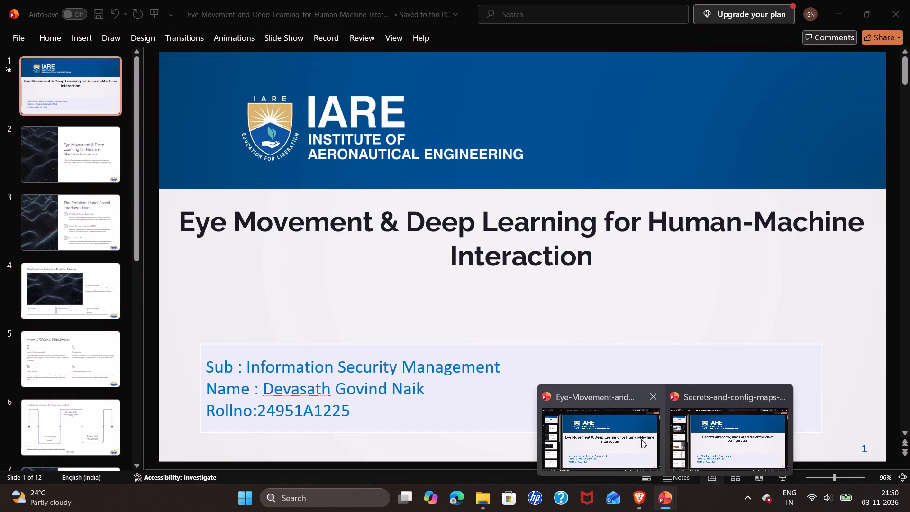
Switch to the Eye-Movement presentation and close it.
{"action": "left_click", "coordinate": [641, 439]}
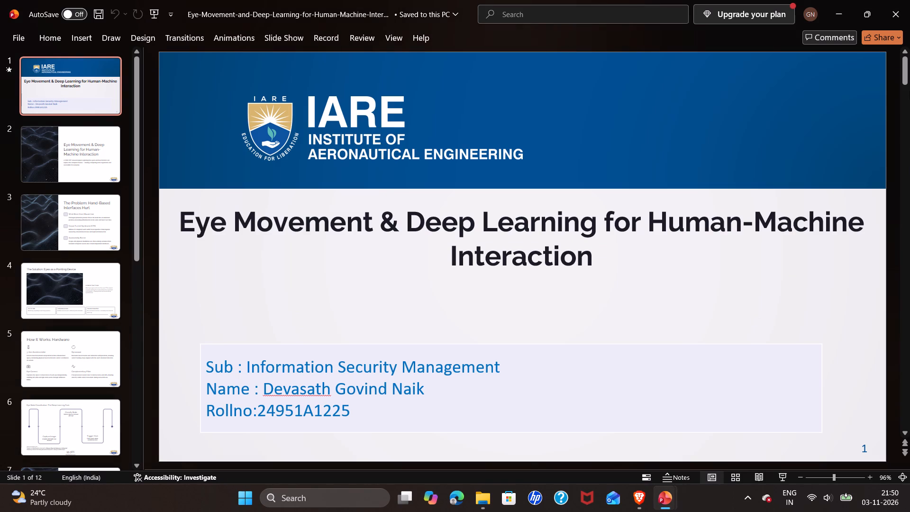
{"action": "left_click", "coordinate": [904, 5]}
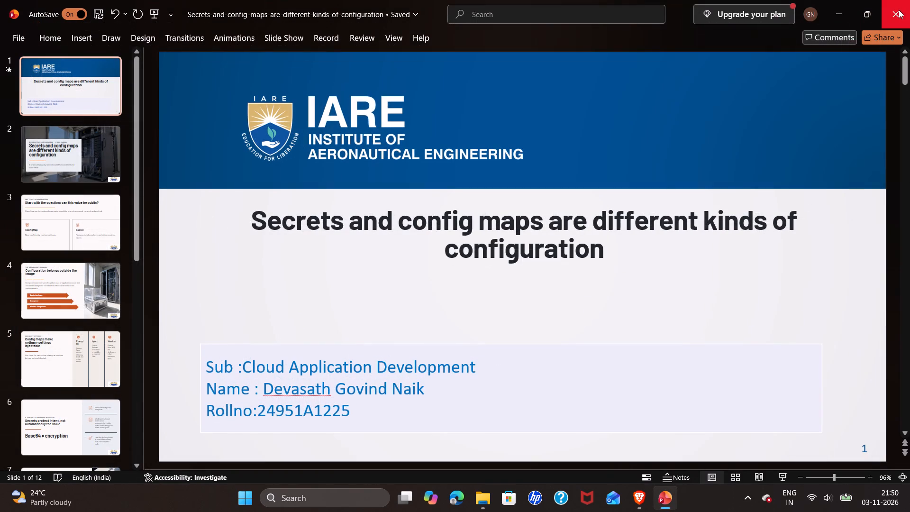
Switch to File Explorer and delete the Eye-Movement-and-Deep-Learning presentation from the Downloads folder.
{"action": "left_click", "coordinate": [480, 497]}
{"action": "left_click", "coordinate": [459, 441]}
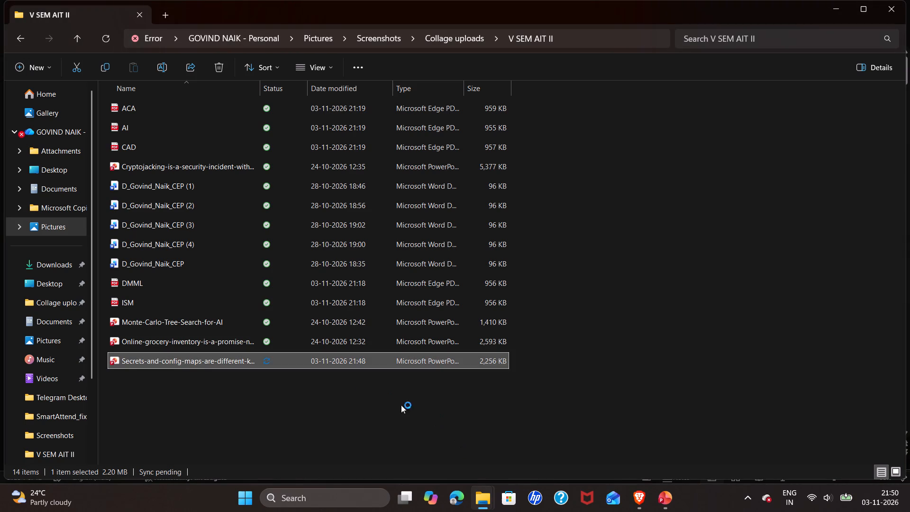
{"action": "scroll", "coordinate": [59, 251], "scroll_direction": "up", "scroll_amount": 5}
{"action": "left_click", "coordinate": [44, 95]}
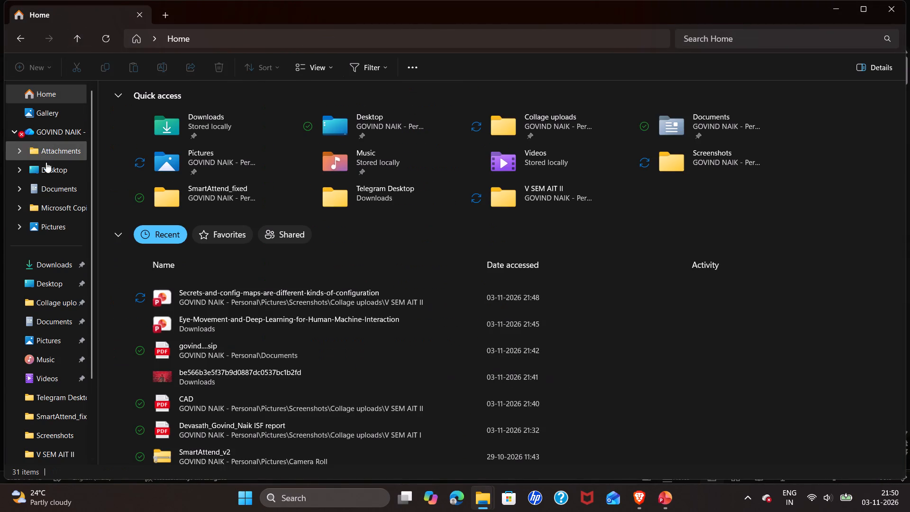
{"action": "left_click", "coordinate": [38, 270]}
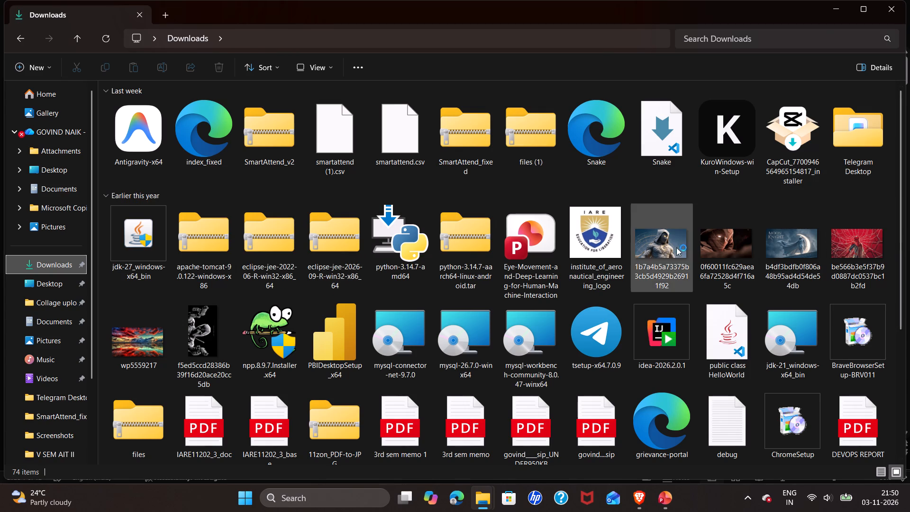
{"action": "right_click", "coordinate": [507, 238]}
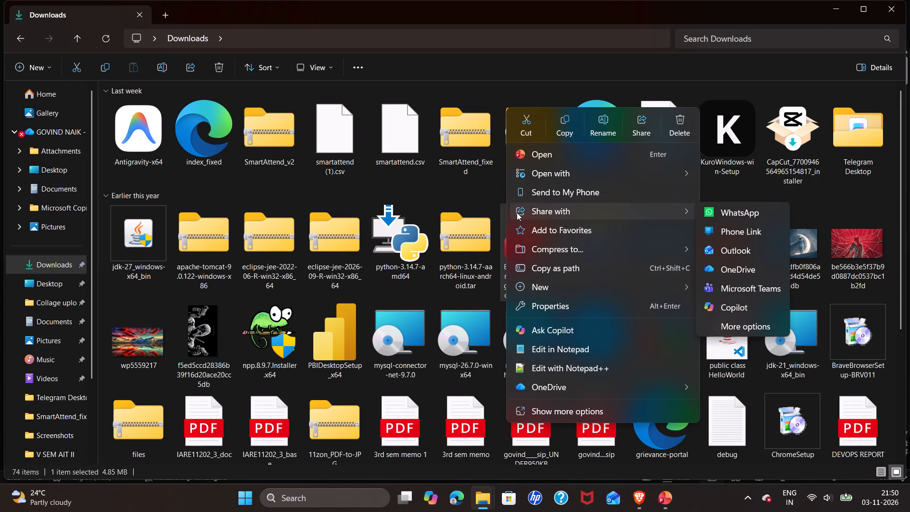
{"action": "key", "text": "Delete"}
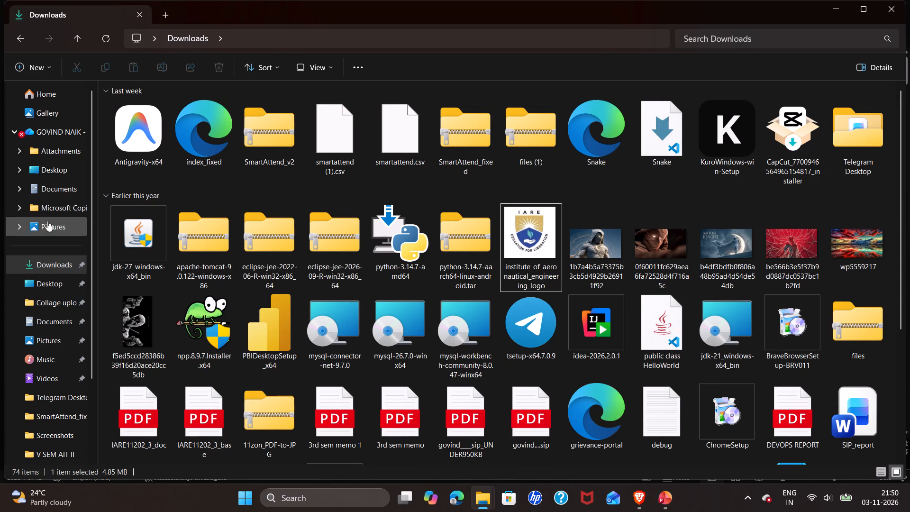
Open the CEP Word document without a number suffix from the V SEM AIT II folder in Collage uploads.
{"action": "left_click", "coordinate": [55, 155]}
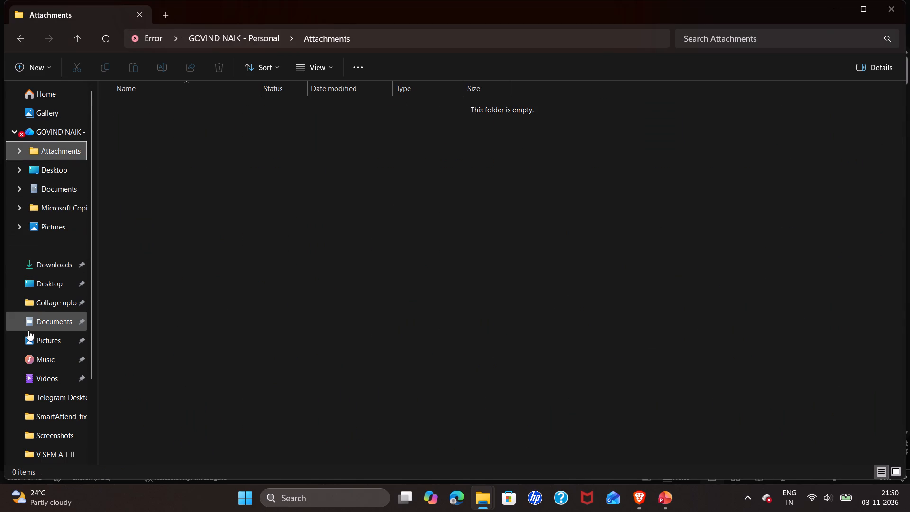
{"action": "left_click", "coordinate": [52, 305]}
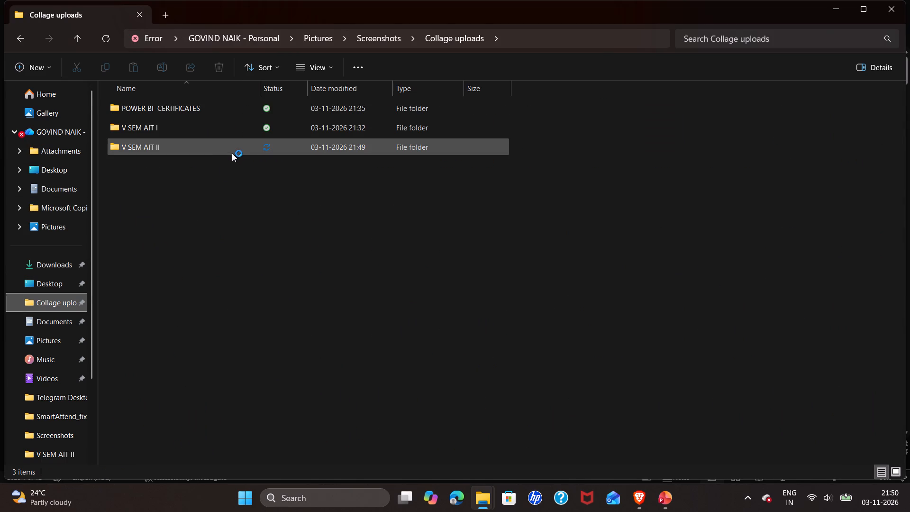
{"action": "double_click", "coordinate": [217, 150]}
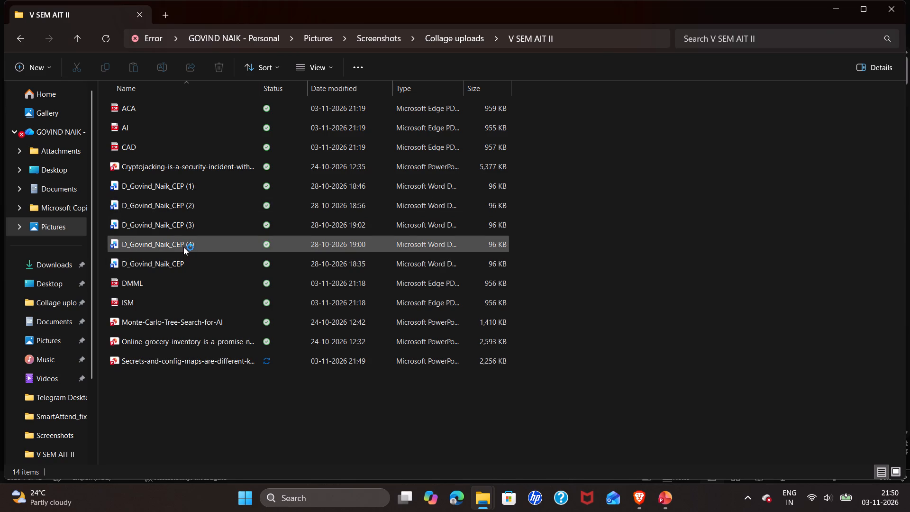
{"action": "double_click", "coordinate": [163, 261]}
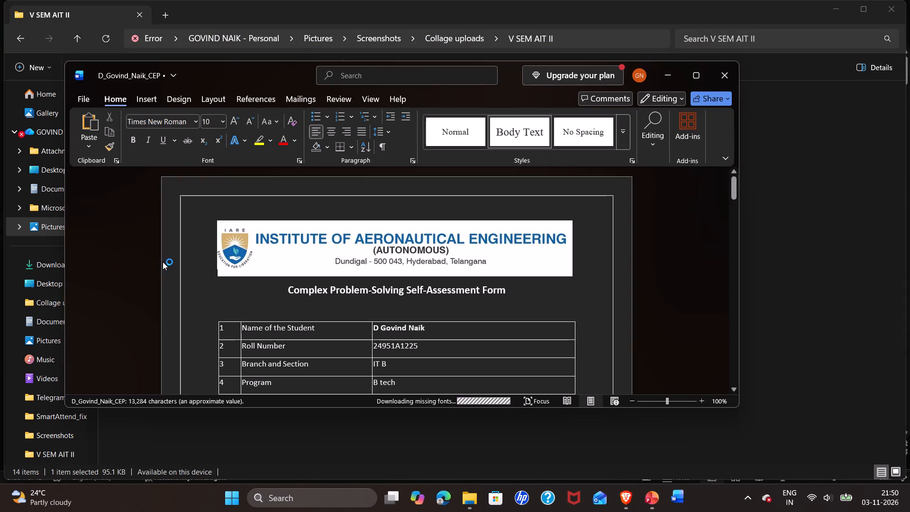
Read through the CEP document from the self-assessment form to the project report's cover page.
{"action": "scroll", "coordinate": [318, 265], "scroll_direction": "down", "scroll_amount": 8}
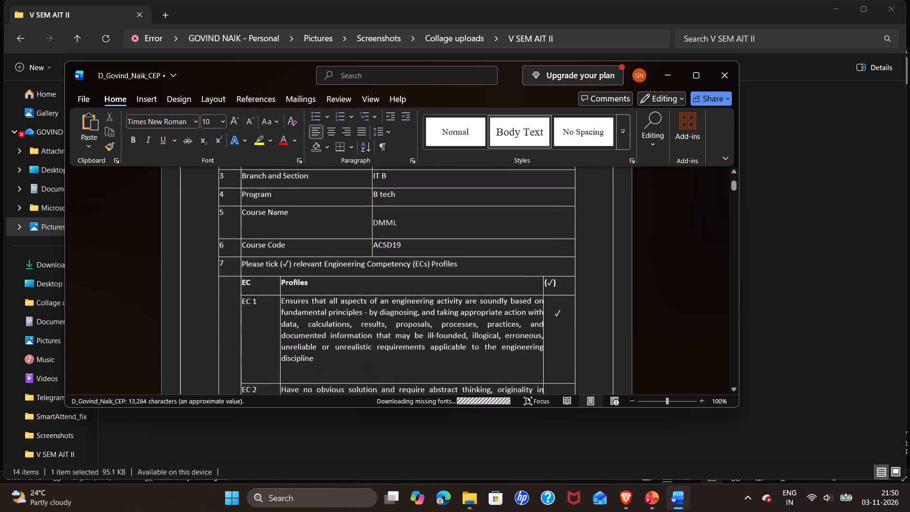
{"action": "scroll", "coordinate": [317, 264], "scroll_direction": "down", "scroll_amount": 19}
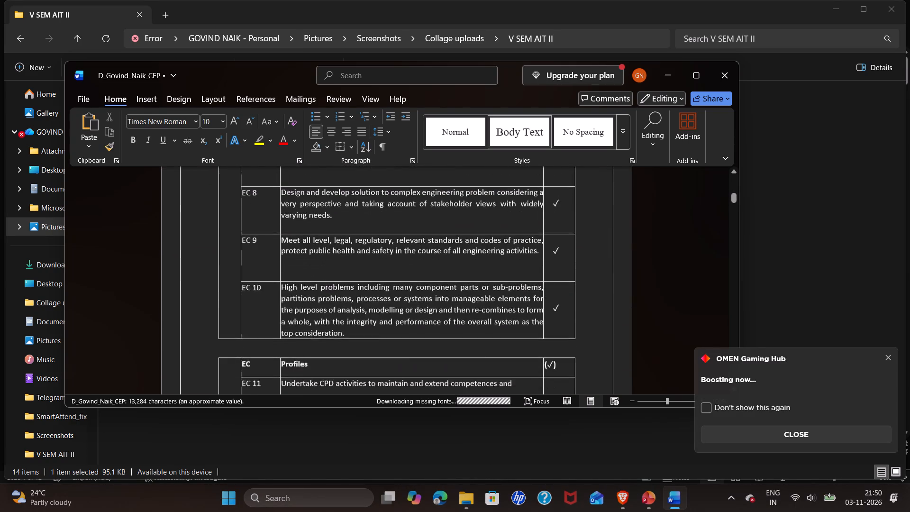
{"action": "scroll", "coordinate": [315, 264], "scroll_direction": "down", "scroll_amount": 19}
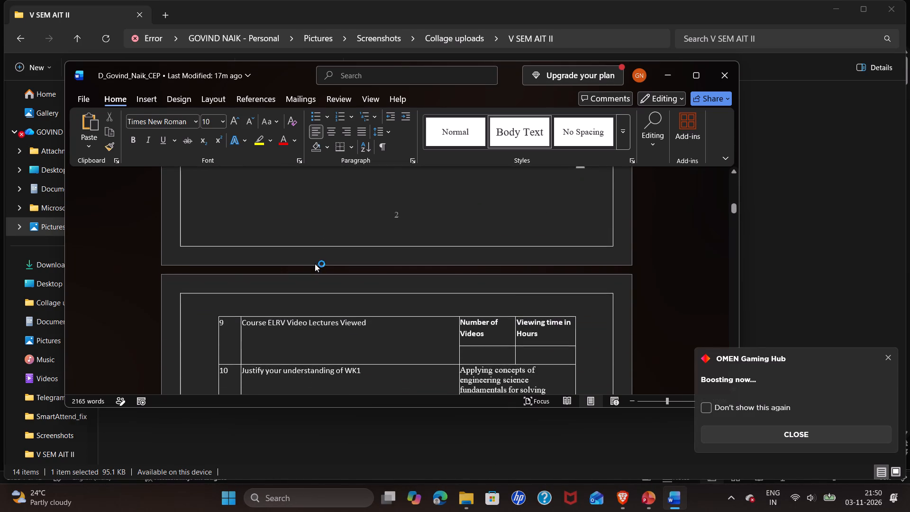
{"action": "scroll", "coordinate": [315, 264], "scroll_direction": "down", "scroll_amount": 16}
{"action": "scroll", "coordinate": [315, 264], "scroll_direction": "down", "scroll_amount": 11}
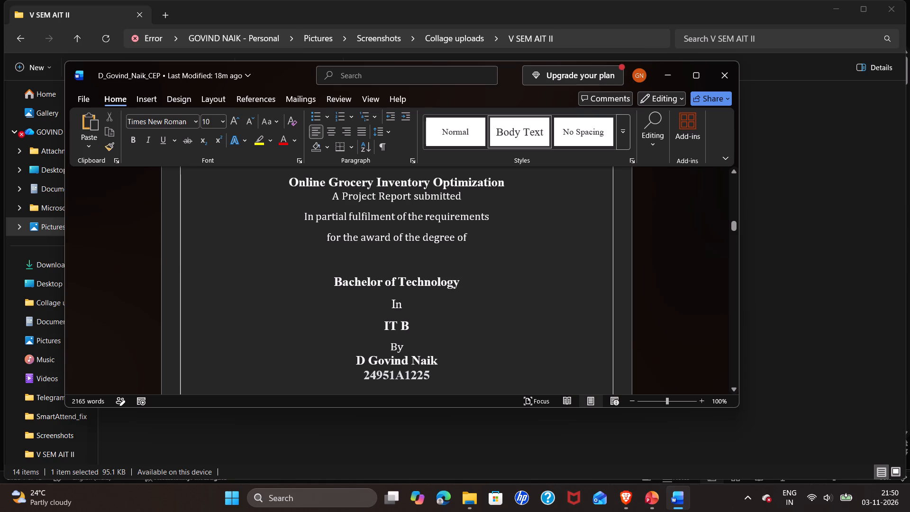
{"action": "scroll", "coordinate": [319, 257], "scroll_direction": "down", "scroll_amount": 3}
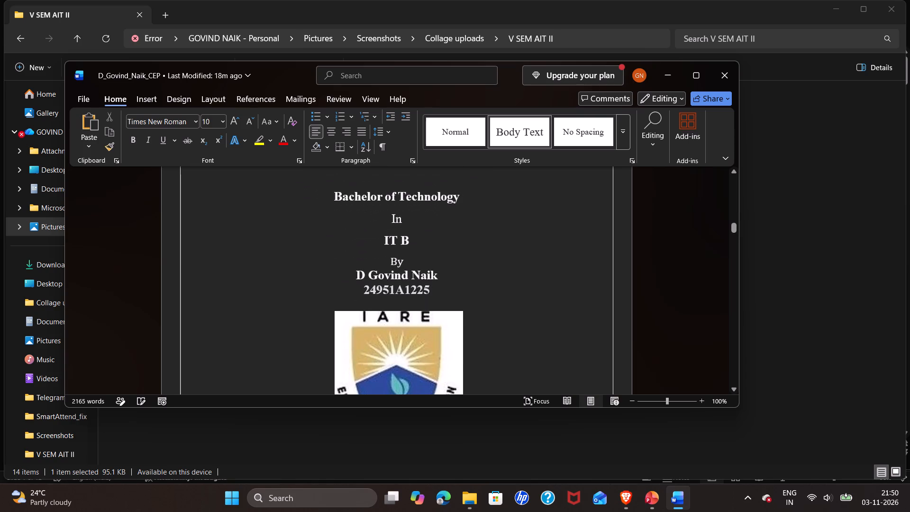
{"action": "scroll", "coordinate": [319, 257], "scroll_direction": "down", "scroll_amount": 6}
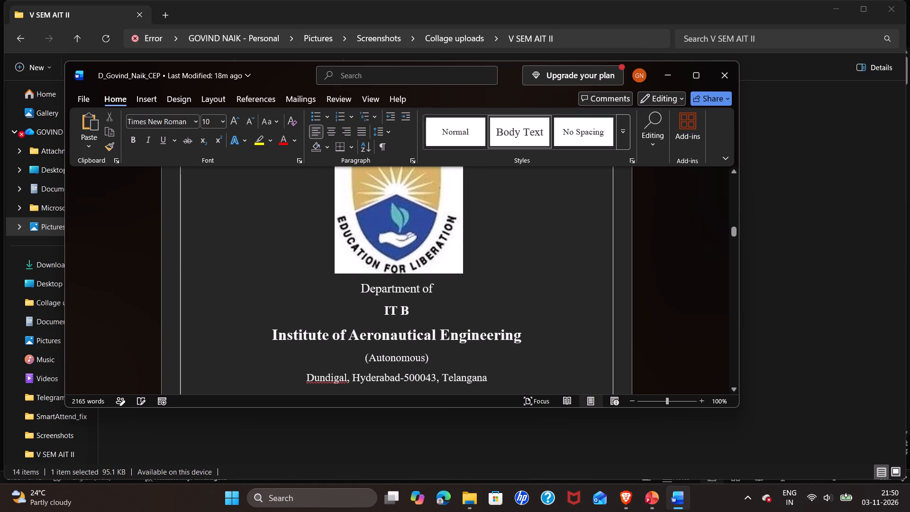
{"action": "scroll", "coordinate": [319, 257], "scroll_direction": "down", "scroll_amount": 1}
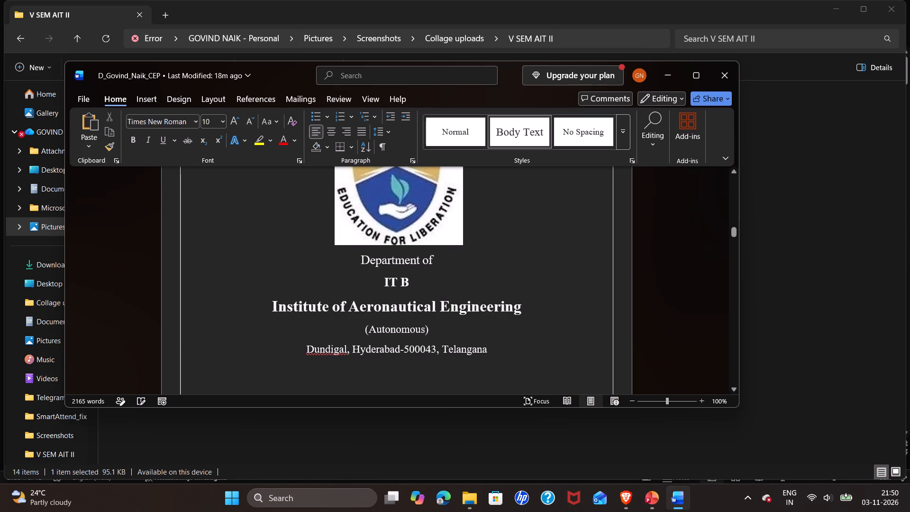
Go back through the CEP document's self-assessment form and check the course name and code on page 1.
{"action": "scroll", "coordinate": [319, 257], "scroll_direction": "up", "scroll_amount": 4}
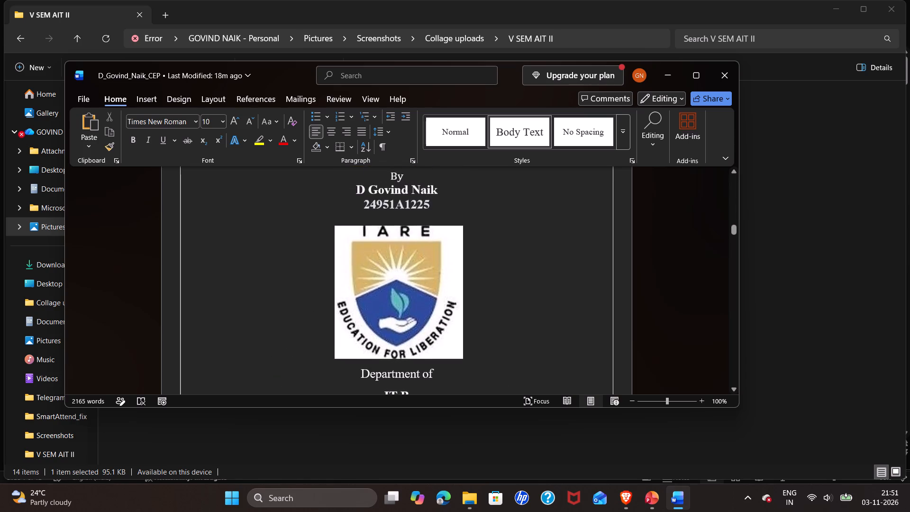
{"action": "scroll", "coordinate": [319, 257], "scroll_direction": "up", "scroll_amount": 9}
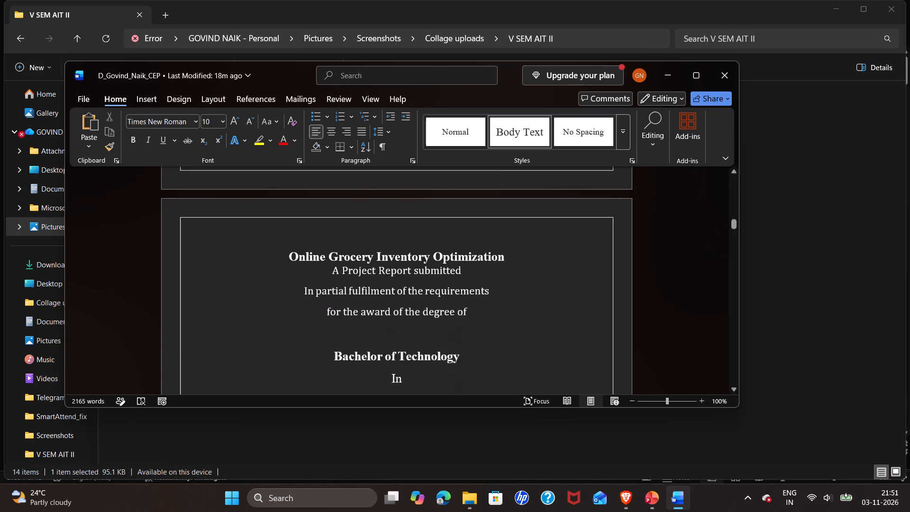
{"action": "scroll", "coordinate": [319, 257], "scroll_direction": "up", "scroll_amount": 10}
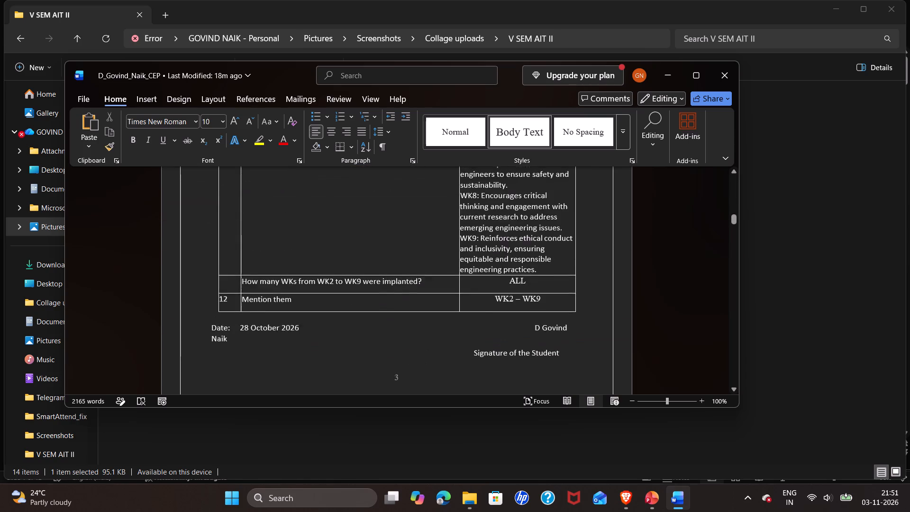
{"action": "scroll", "coordinate": [318, 256], "scroll_direction": "up", "scroll_amount": 10}
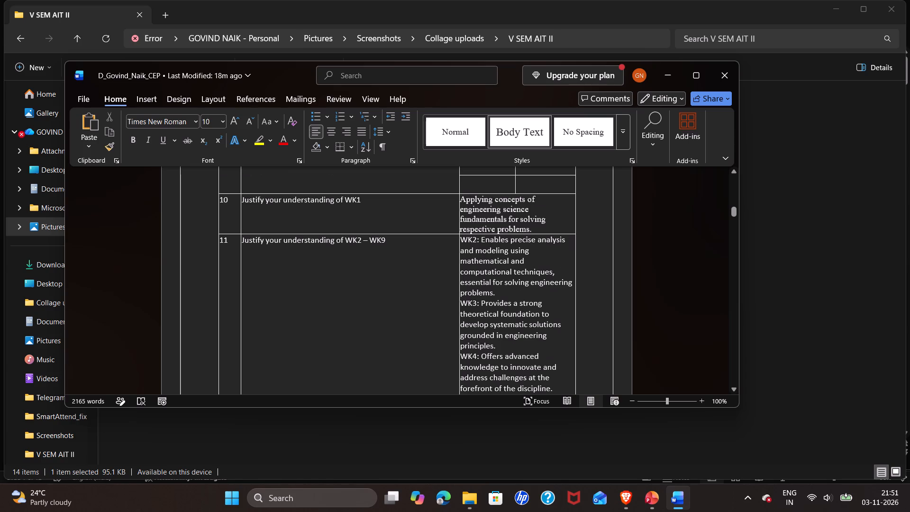
{"action": "scroll", "coordinate": [359, 247], "scroll_direction": "down", "scroll_amount": 3}
{"action": "scroll", "coordinate": [359, 247], "scroll_direction": "up", "scroll_amount": 10}
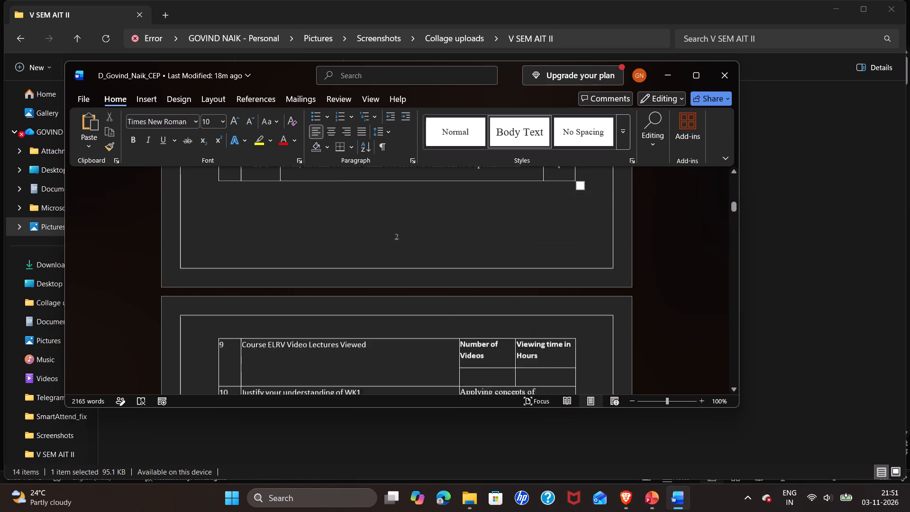
{"action": "scroll", "coordinate": [353, 242], "scroll_direction": "up", "scroll_amount": 10}
{"action": "scroll", "coordinate": [353, 242], "scroll_direction": "up", "scroll_amount": 20}
{"action": "scroll", "coordinate": [353, 242], "scroll_direction": "up", "scroll_amount": 2}
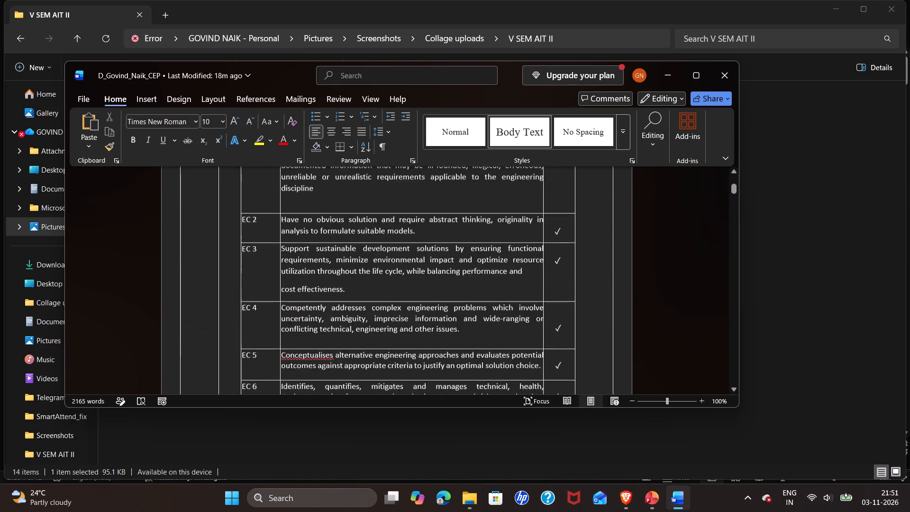
{"action": "scroll", "coordinate": [353, 242], "scroll_direction": "up", "scroll_amount": 14}
{"action": "scroll", "coordinate": [367, 284], "scroll_direction": "down", "scroll_amount": 2}
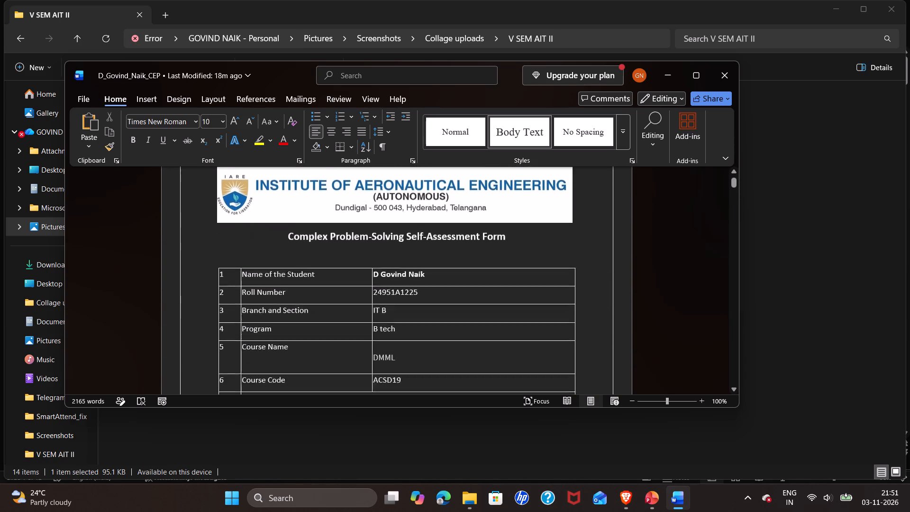
{"action": "scroll", "coordinate": [367, 284], "scroll_direction": "down", "scroll_amount": 2}
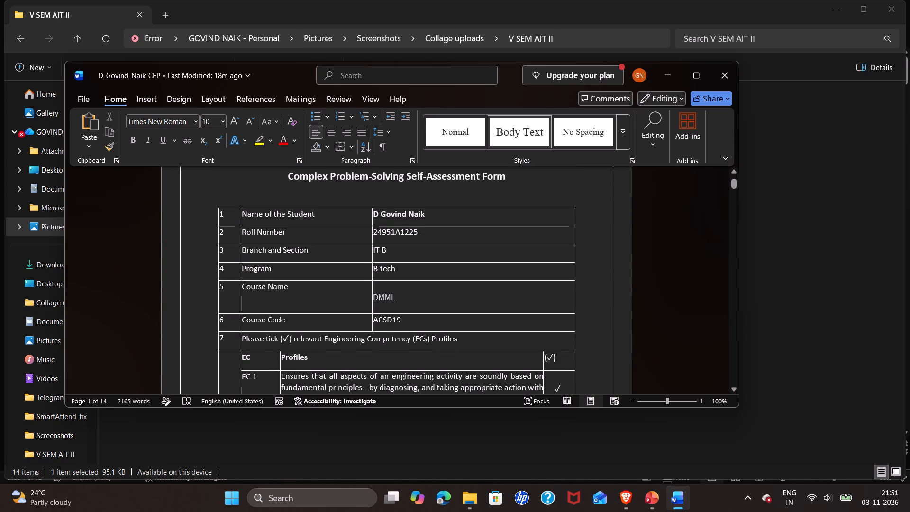
{"action": "scroll", "coordinate": [378, 281], "scroll_direction": "down", "scroll_amount": 8}
{"action": "scroll", "coordinate": [378, 279], "scroll_direction": "up", "scroll_amount": 2}
{"action": "scroll", "coordinate": [377, 278], "scroll_direction": "down", "scroll_amount": 10}
{"action": "scroll", "coordinate": [377, 278], "scroll_direction": "up", "scroll_amount": 10}
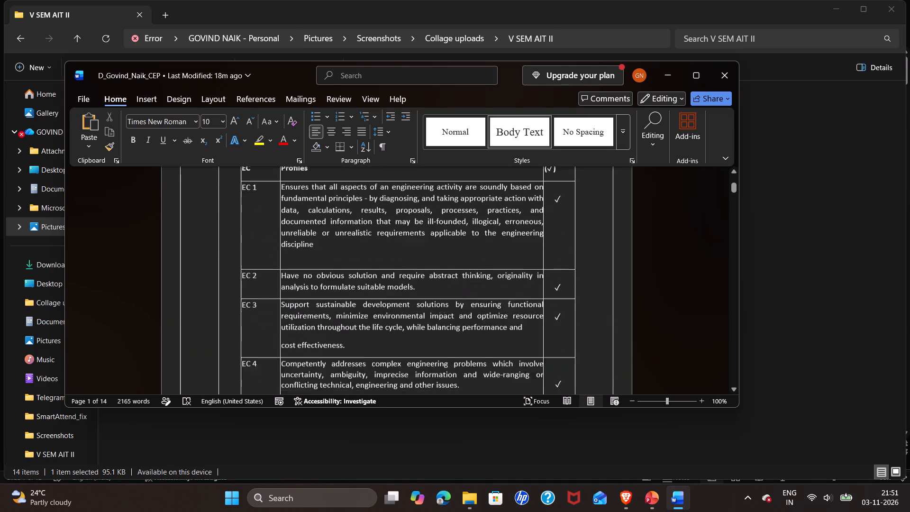
{"action": "scroll", "coordinate": [373, 274], "scroll_direction": "up", "scroll_amount": 12}
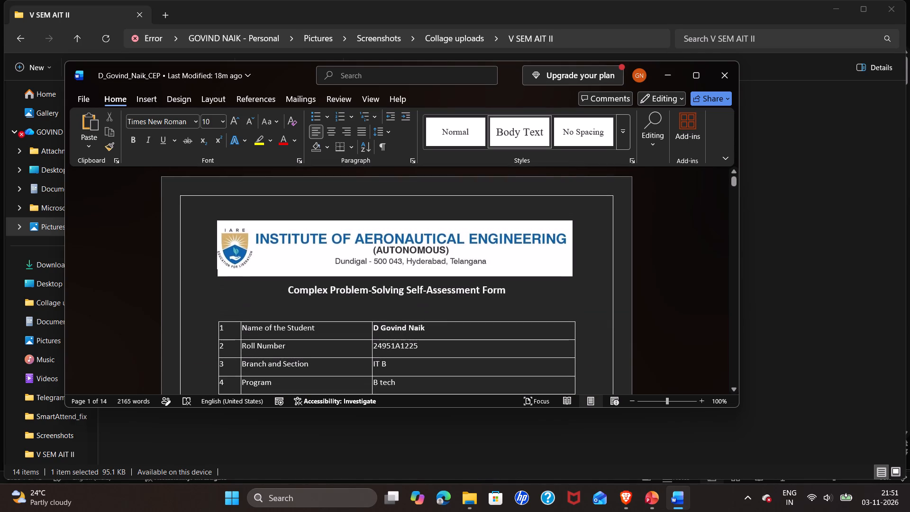
Review the self-assessment form again and check the project title on the report's cover page.
{"action": "scroll", "coordinate": [473, 294], "scroll_direction": "down", "scroll_amount": 1}
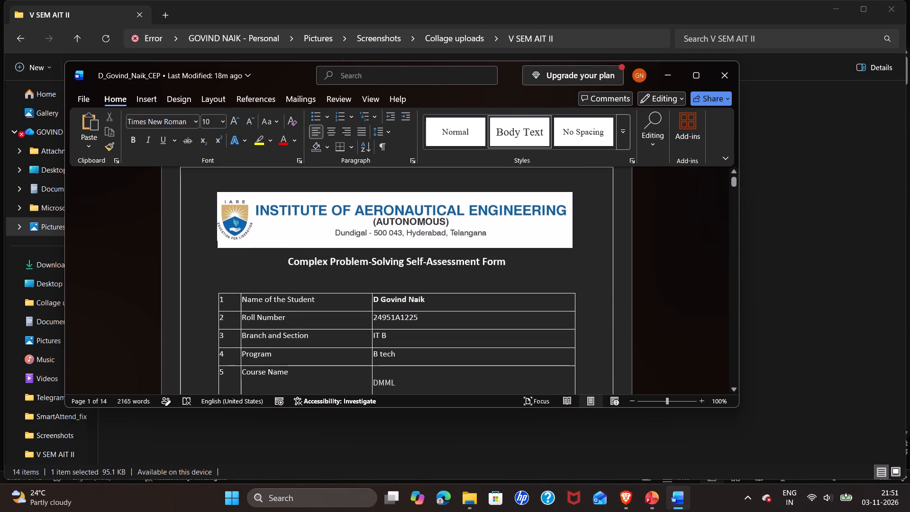
{"action": "scroll", "coordinate": [472, 293], "scroll_direction": "down", "scroll_amount": 5}
{"action": "scroll", "coordinate": [472, 293], "scroll_direction": "up", "scroll_amount": 1}
{"action": "scroll", "coordinate": [472, 293], "scroll_direction": "down", "scroll_amount": 20}
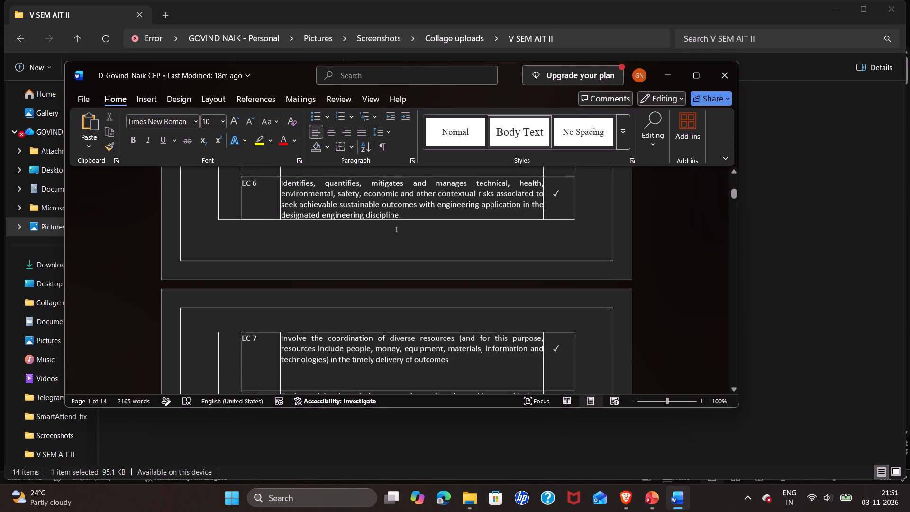
{"action": "scroll", "coordinate": [470, 293], "scroll_direction": "down", "scroll_amount": 20}
{"action": "scroll", "coordinate": [470, 293], "scroll_direction": "down", "scroll_amount": 5}
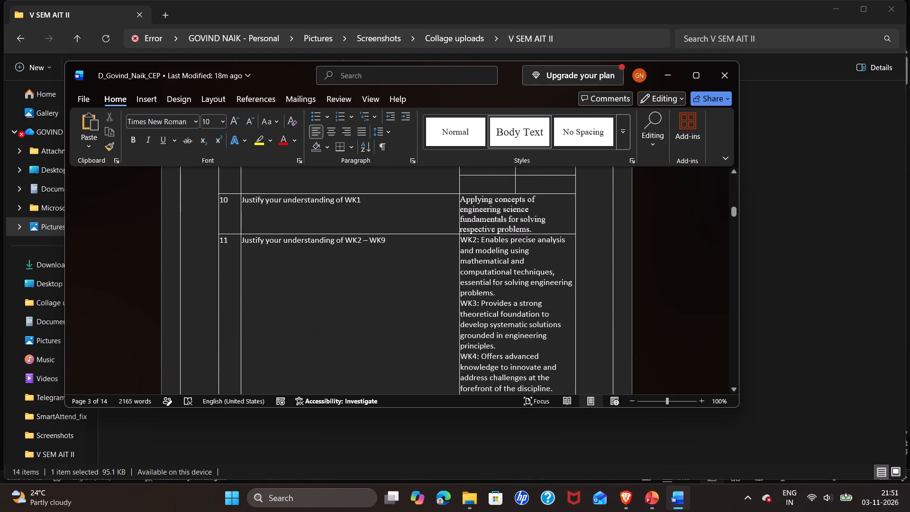
{"action": "scroll", "coordinate": [464, 290], "scroll_direction": "down", "scroll_amount": 19}
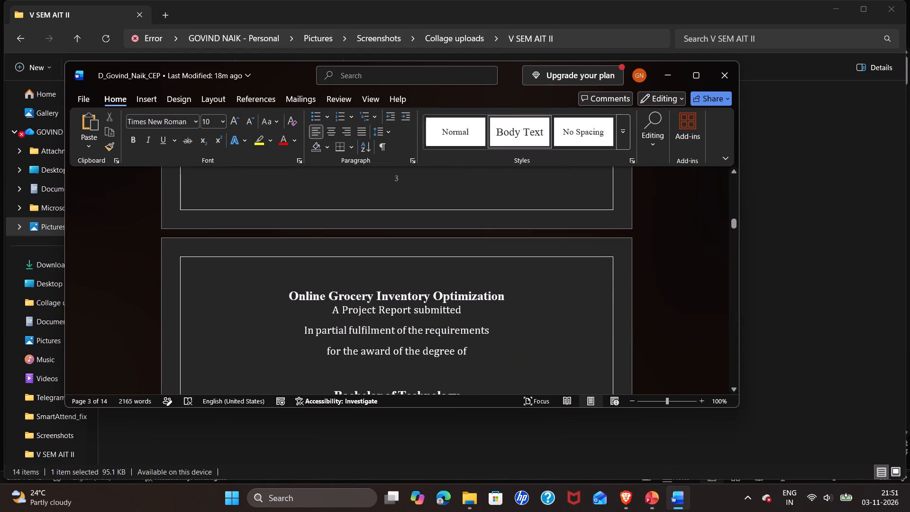
Return to the V SEM AIT II folder and open the Online-grocery-inventory presentation.
{"action": "left_click_drag", "start_coordinate": [785, 190], "coordinate": [780, 189]}
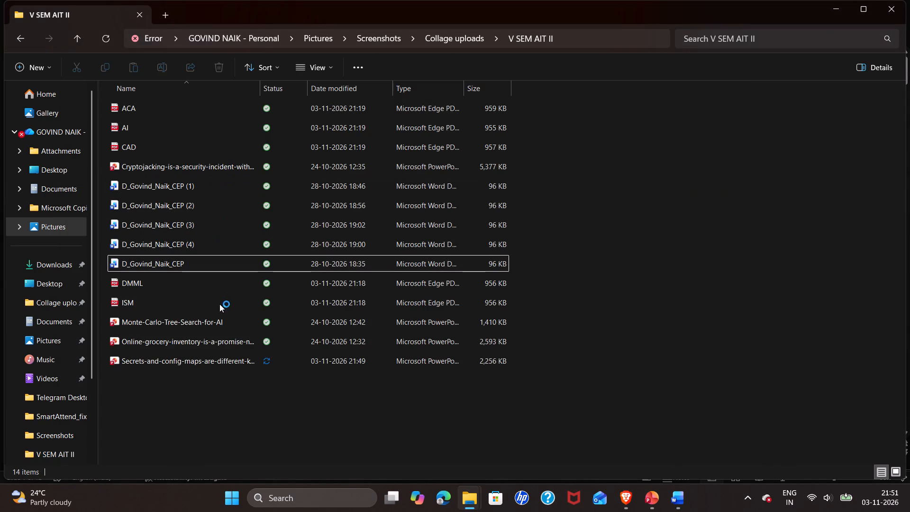
{"action": "double_click", "coordinate": [197, 343]}
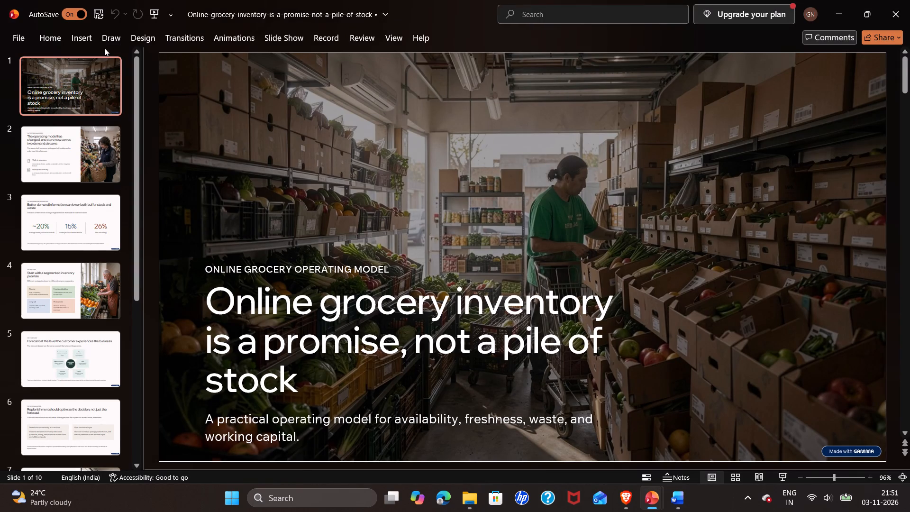
Copy the IARE title slide from the Secrets-and-config-maps presentation into the Online-grocery-inventory presentation and place it as the first slide.
{"action": "key", "text": "alt+Tab"}
{"action": "key", "text": "alt+Tab"}
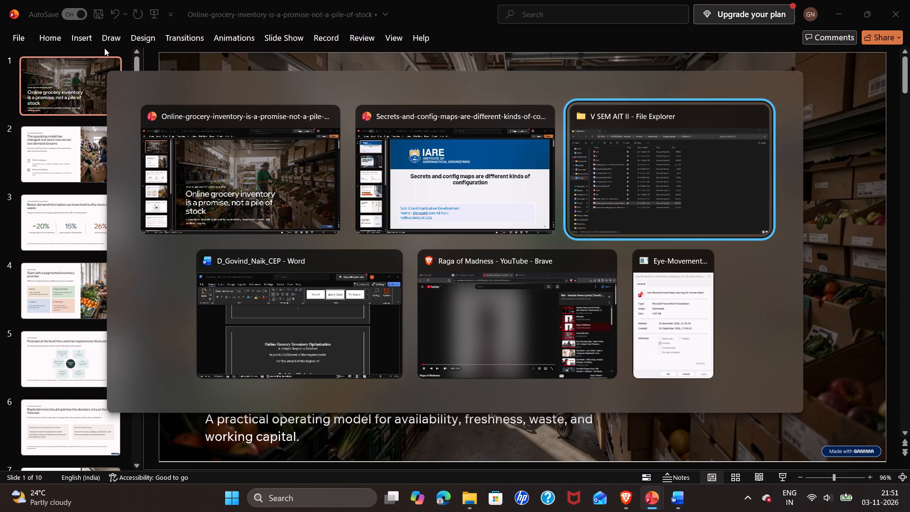
{"action": "key", "text": "alt+Tab"}
{"action": "key", "text": "alt+Tab"}
{"action": "key", "text": "alt+Tab"}
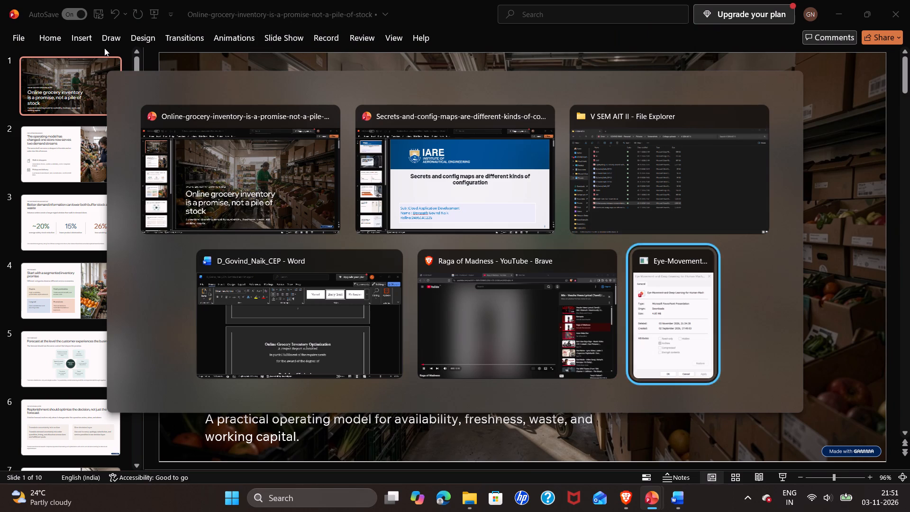
{"action": "key", "text": "alt+Tab"}
{"action": "key", "text": "alt+Tab"}
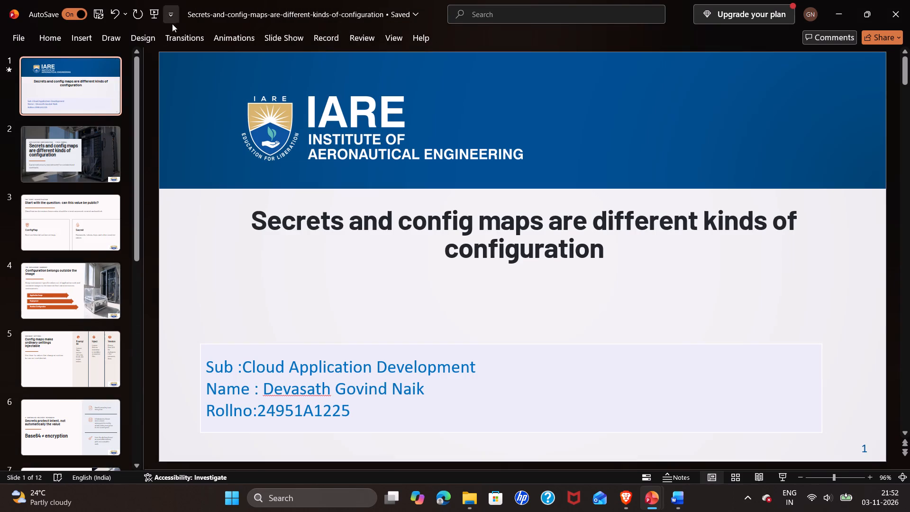
{"action": "right_click", "coordinate": [91, 73]}
{"action": "left_click", "coordinate": [113, 121]}
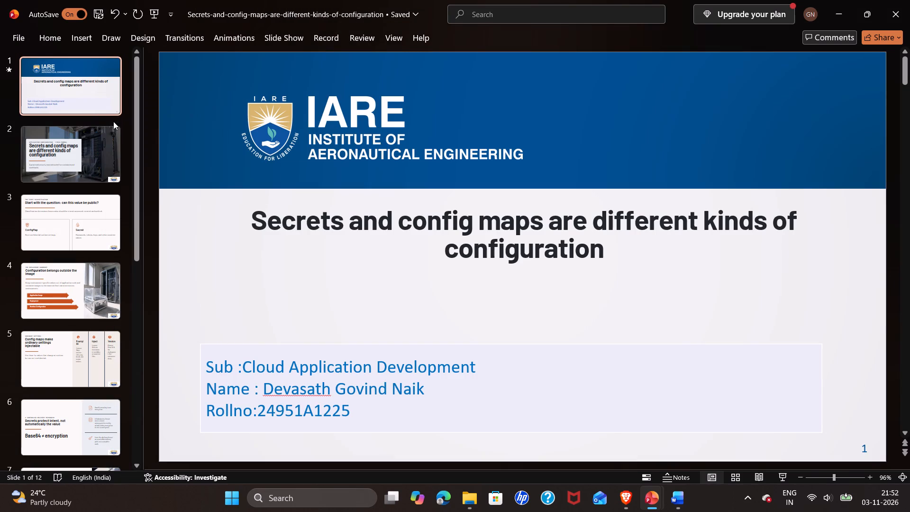
{"action": "key", "text": "alt+Tab"}
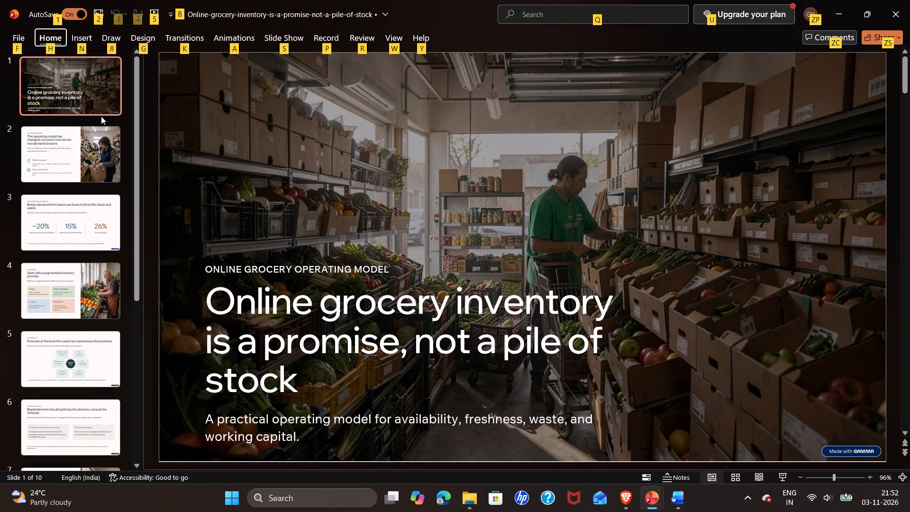
{"action": "left_click", "coordinate": [97, 119]}
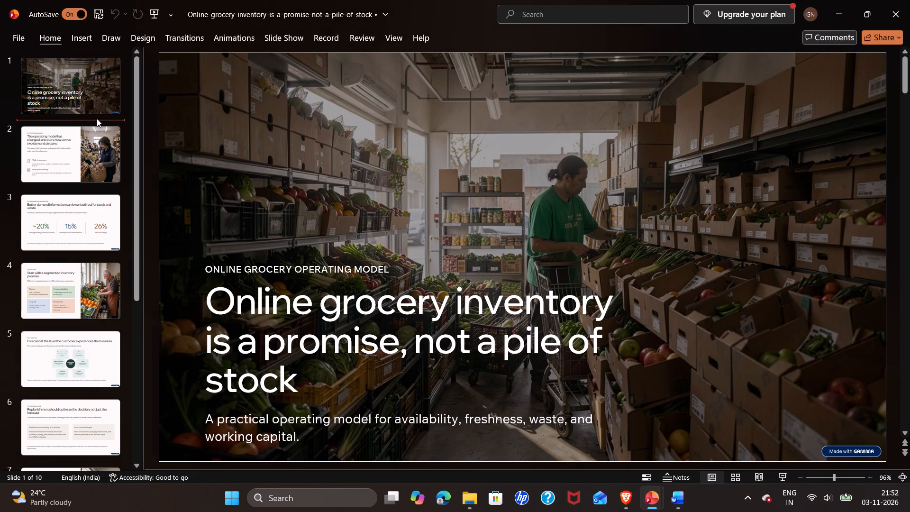
{"action": "key", "text": "ctrl+v"}
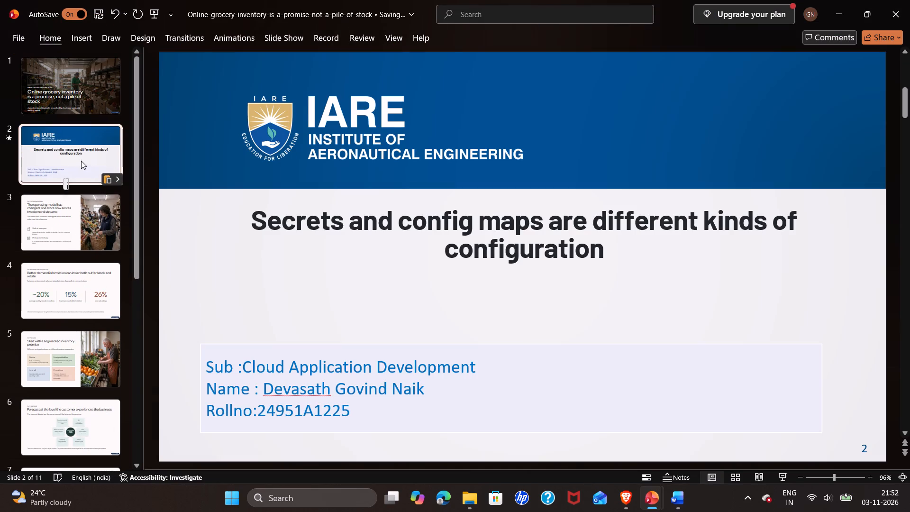
{"action": "left_click_drag", "start_coordinate": [81, 161], "coordinate": [90, 87]}
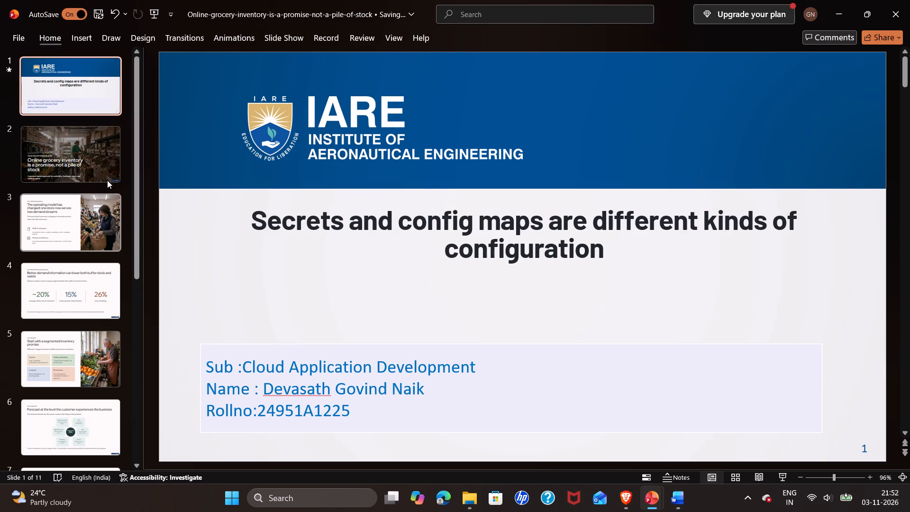
Replace the title on the IARE slide with "Online grocery inventory is a promise, not a pile of stock" copied from slide 2.
{"action": "left_click", "coordinate": [95, 171]}
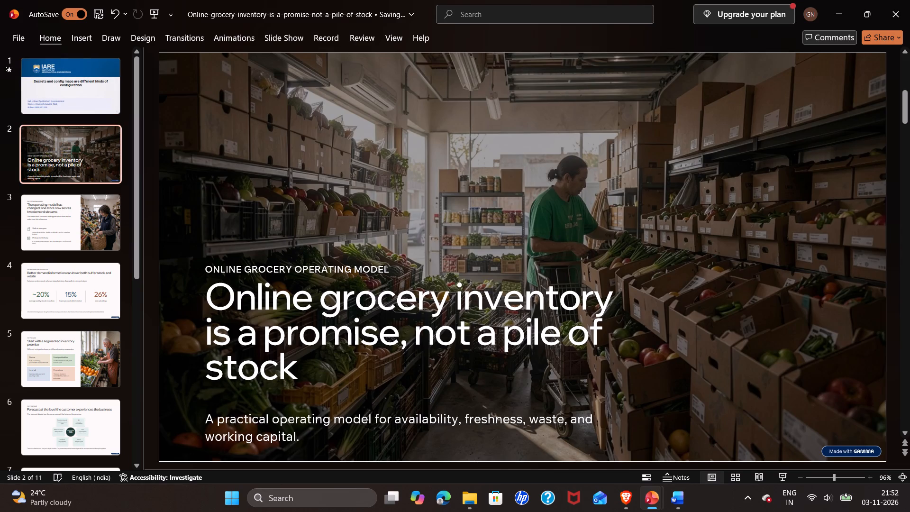
{"action": "left_click_drag", "start_coordinate": [303, 379], "coordinate": [239, 302]}
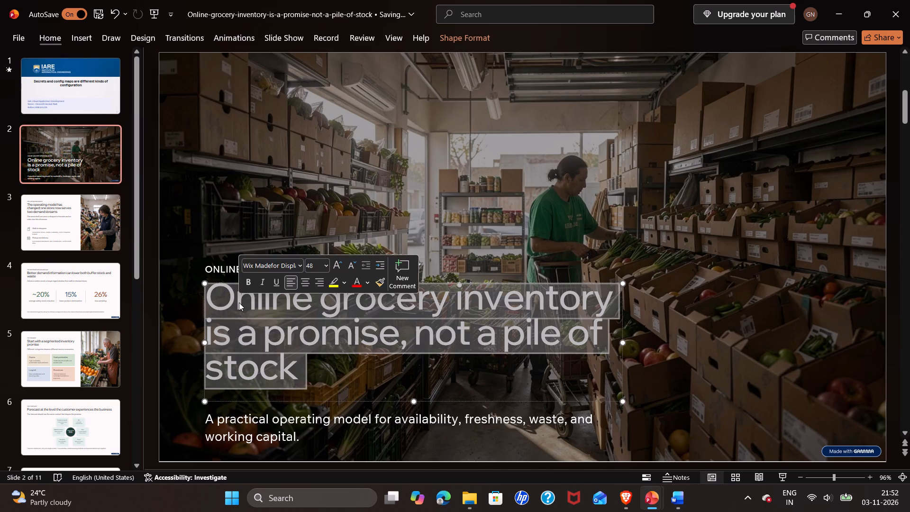
{"action": "key", "text": "ctrl+c"}
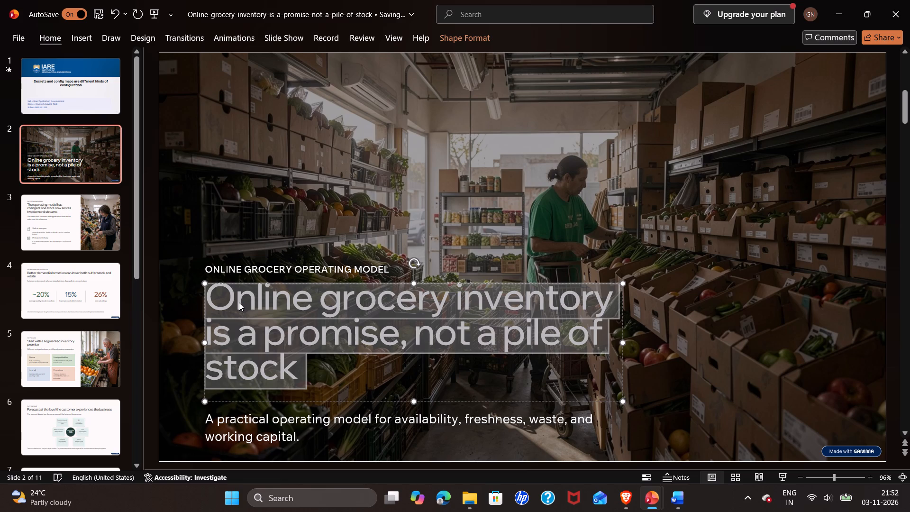
{"action": "left_click", "coordinate": [90, 68]}
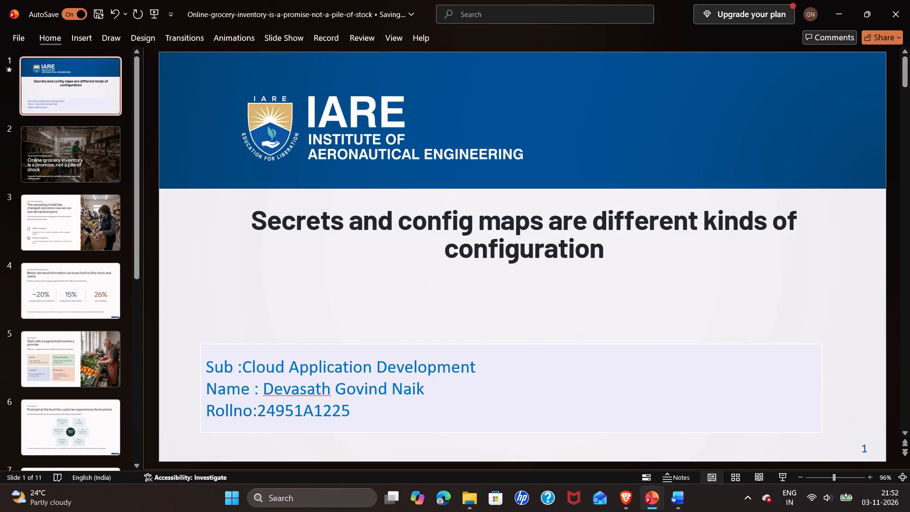
{"action": "left_click", "coordinate": [610, 247]}
{"action": "left_click_drag", "start_coordinate": [607, 249], "coordinate": [285, 205]}
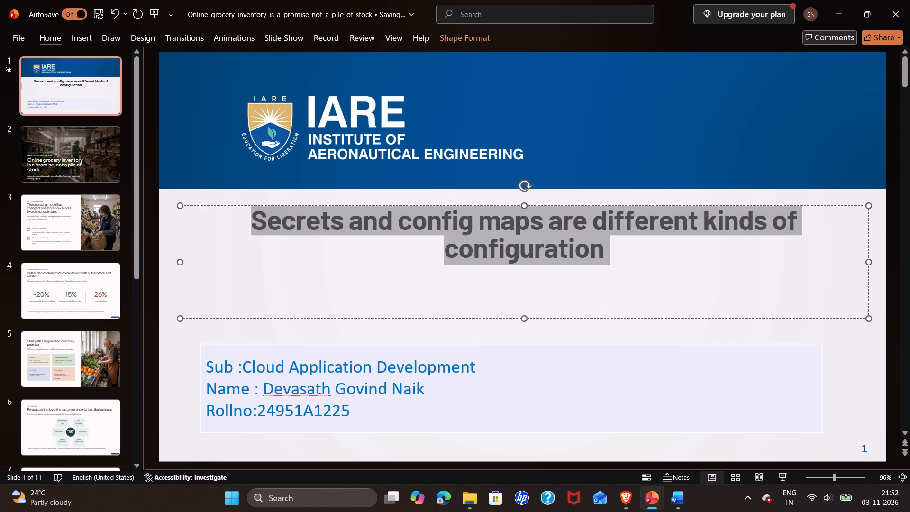
{"action": "key", "text": "ctrl+v"}
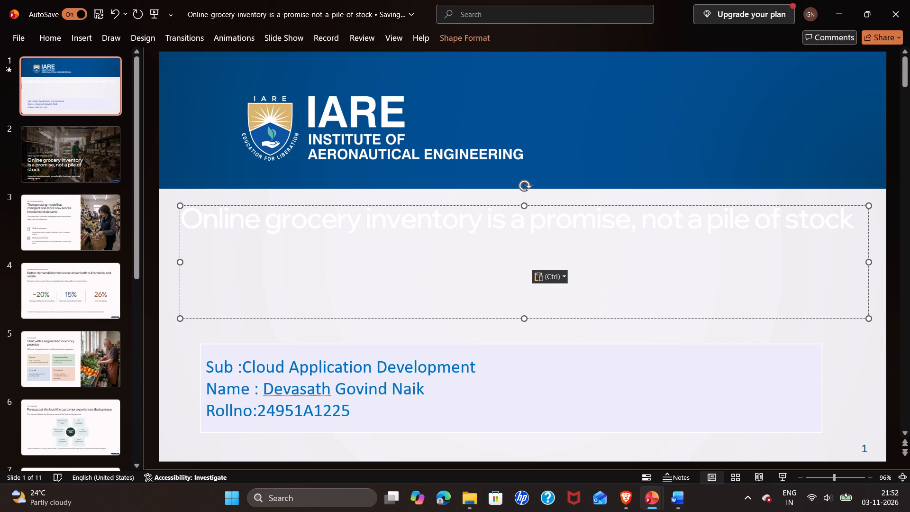
Make the new title on the IARE slide black and centre it.
{"action": "left_click_drag", "start_coordinate": [192, 223], "coordinate": [660, 280]}
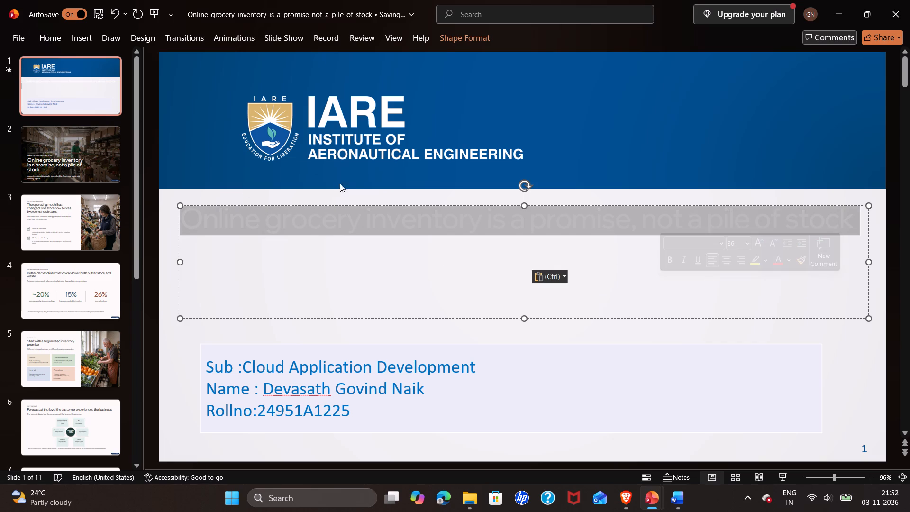
{"action": "left_click", "coordinate": [41, 32]}
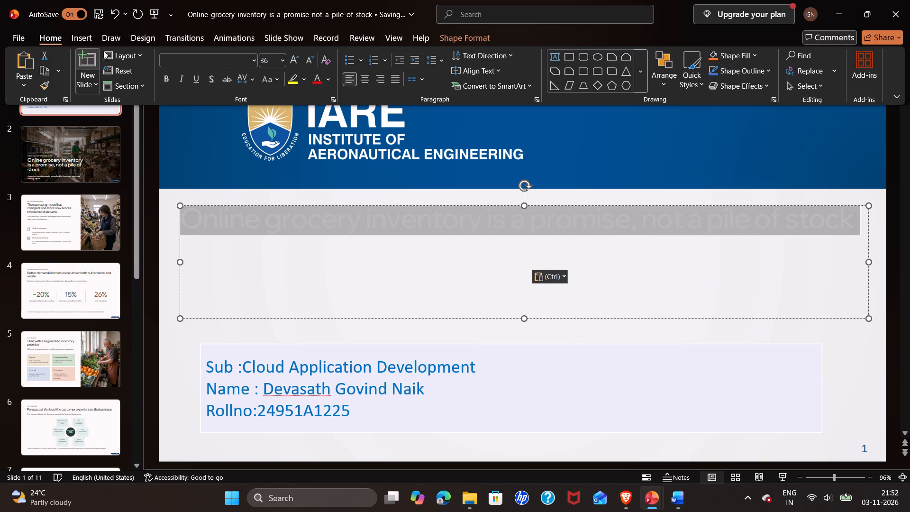
{"action": "left_click", "coordinate": [317, 73]}
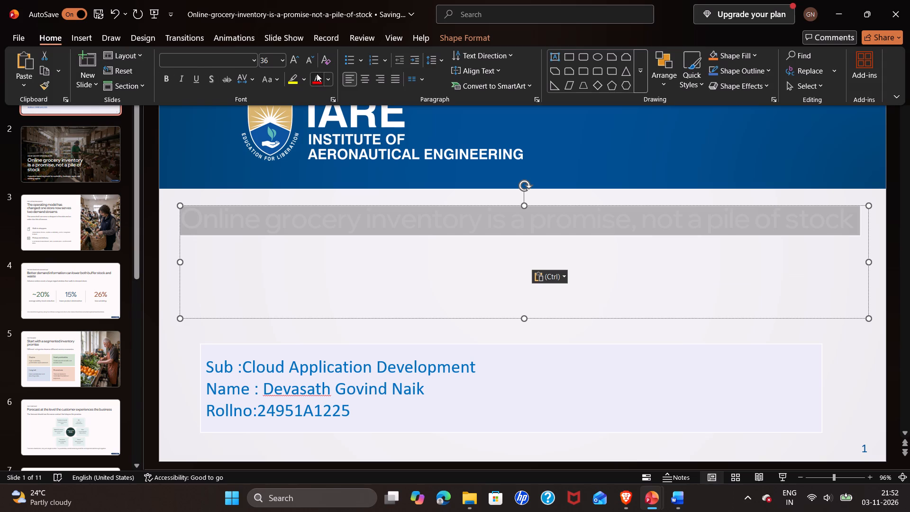
{"action": "left_click", "coordinate": [317, 73]}
{"action": "left_click", "coordinate": [328, 78]}
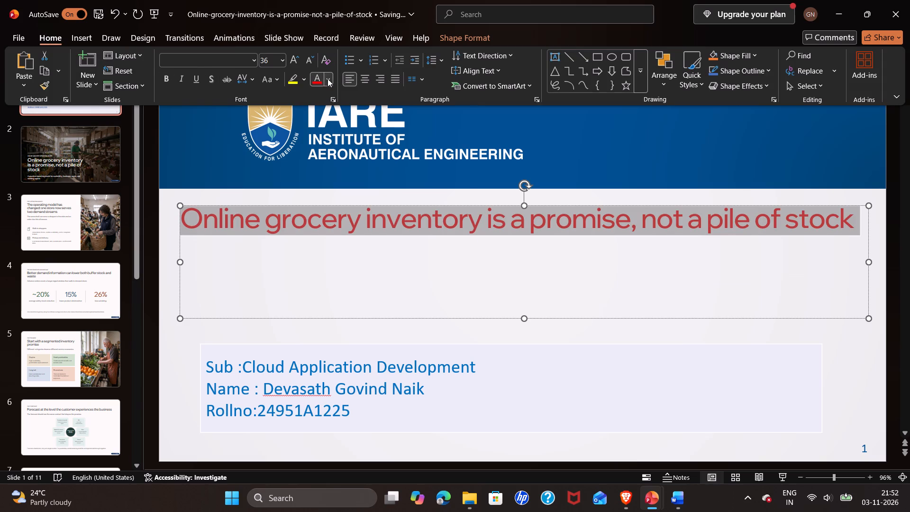
{"action": "left_click", "coordinate": [330, 138]}
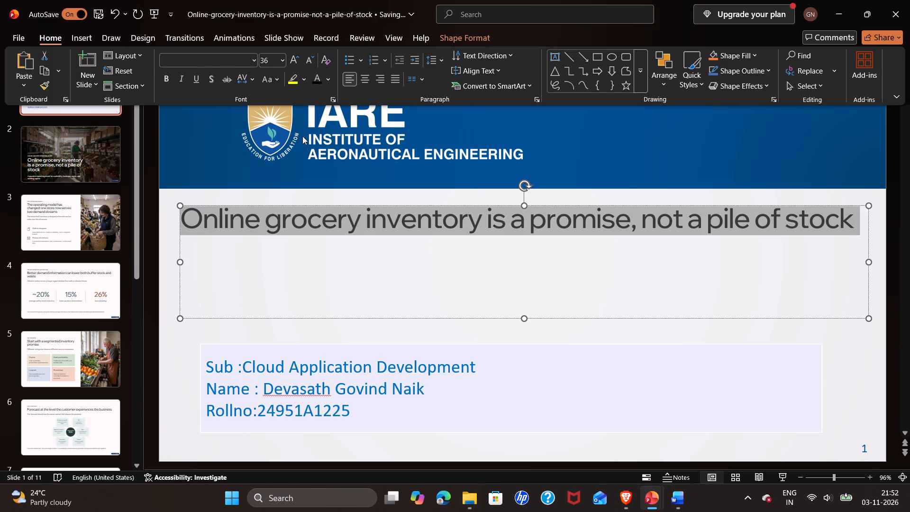
{"action": "left_click", "coordinate": [361, 78]}
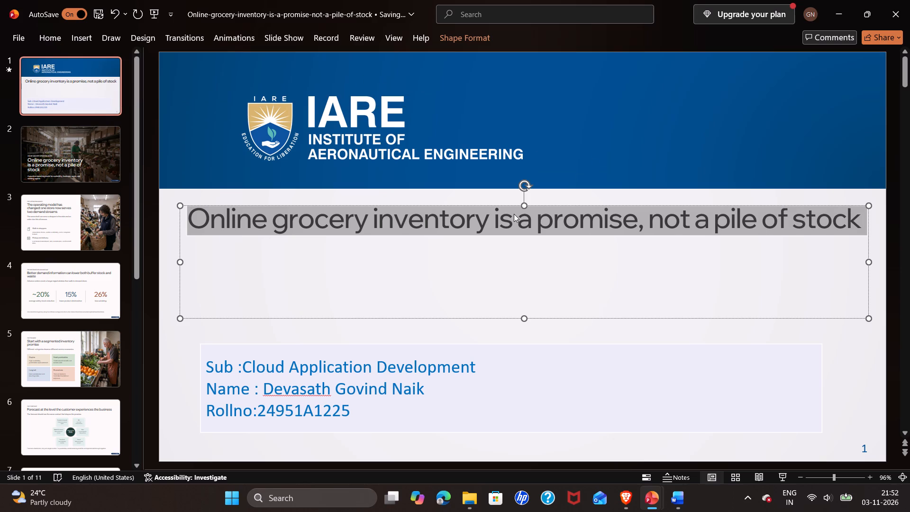
Widen the gaps around the words "is" and "a" in the slide 1 title with extra spaces.
{"action": "left_click", "coordinate": [498, 223]}
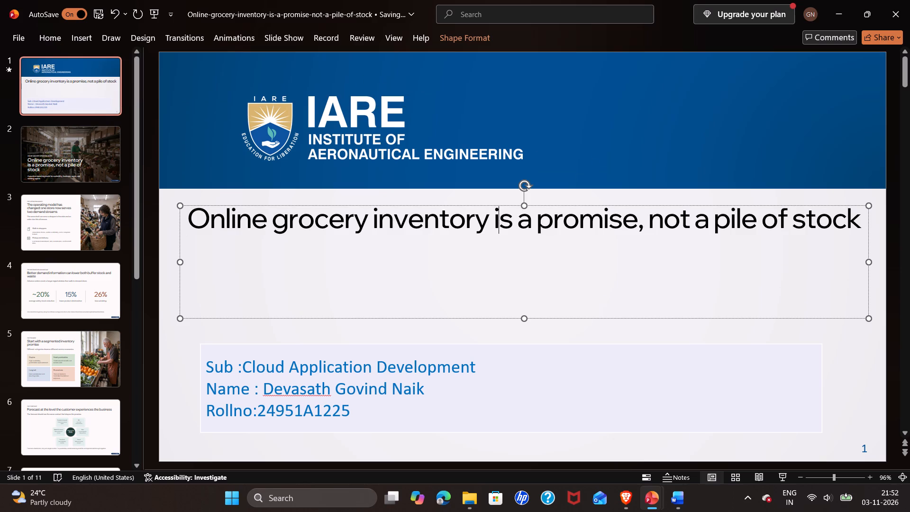
{"action": "left_click", "coordinate": [496, 222]}
{"action": "key", "text": "space"}
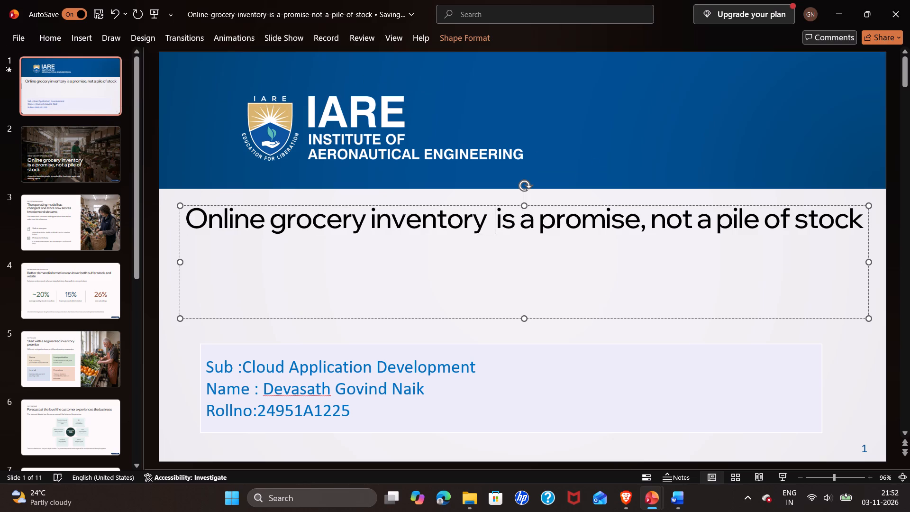
{"action": "key", "text": "space"}
{"action": "key", "text": "space"}
{"action": "key", "text": "space"}
{"action": "key", "text": "space"}
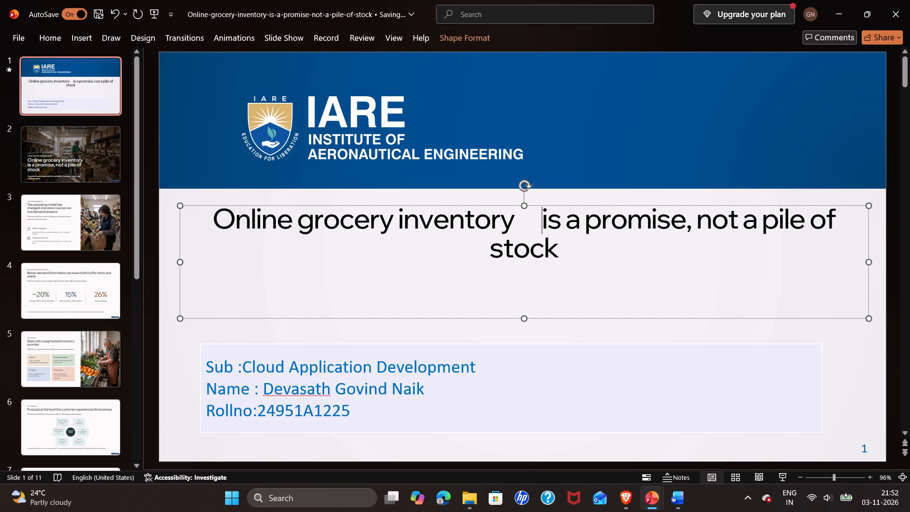
{"action": "key", "text": "BackSpace"}
{"action": "key", "text": "BackSpace"}
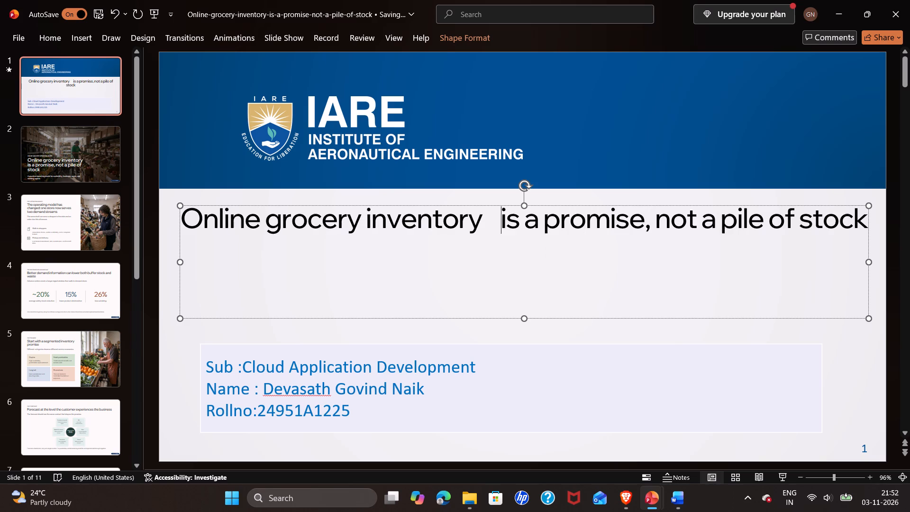
{"action": "key", "text": "BackSpace"}
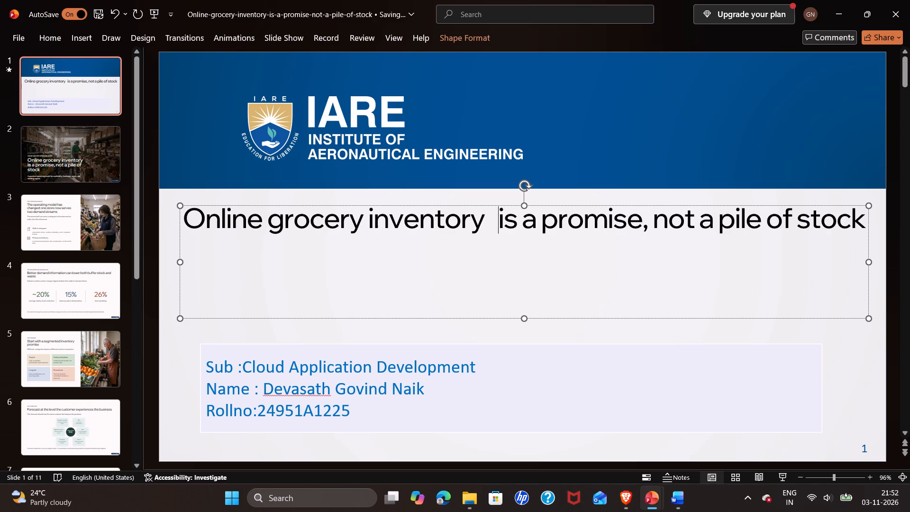
{"action": "left_click", "coordinate": [521, 224]}
{"action": "key", "text": "space"}
{"action": "key", "text": "space"}
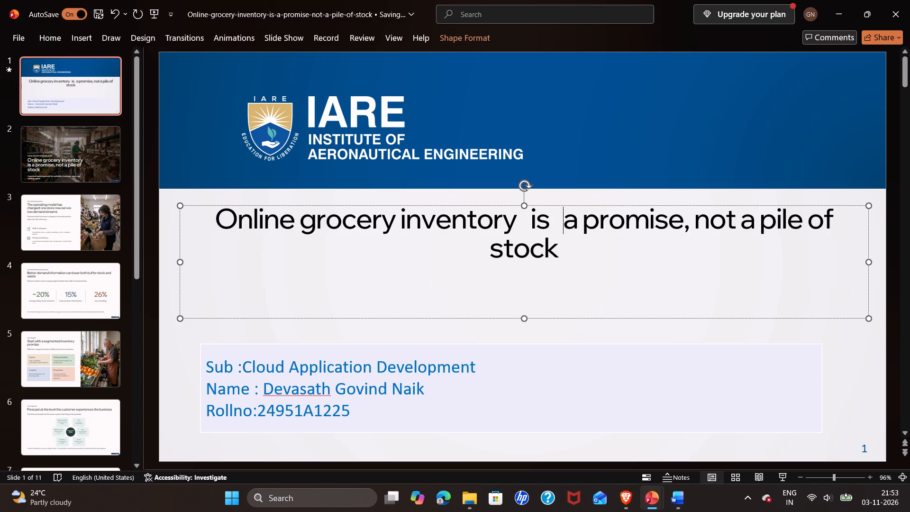
{"action": "left_click", "coordinate": [581, 228]}
{"action": "key", "text": "space"}
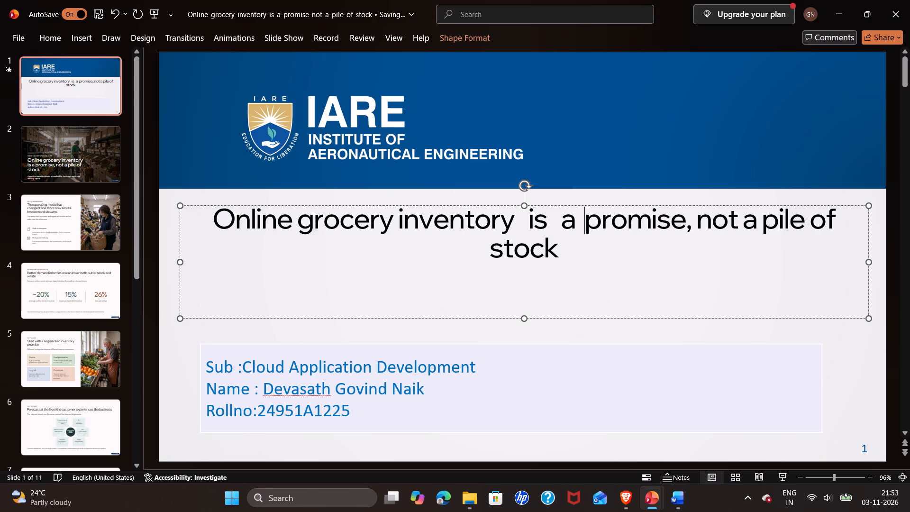
{"action": "key", "text": "space"}
{"action": "left_click", "coordinate": [531, 233]}
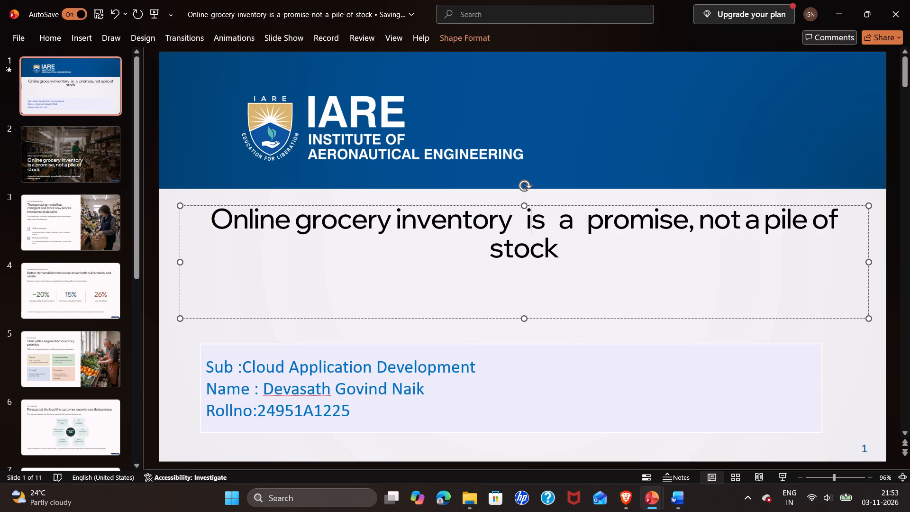
Select the subject name on slide 1, look up the course name in the Word grocery inventory project report, and close the report.
{"action": "left_click_drag", "start_coordinate": [479, 369], "coordinate": [343, 363]}
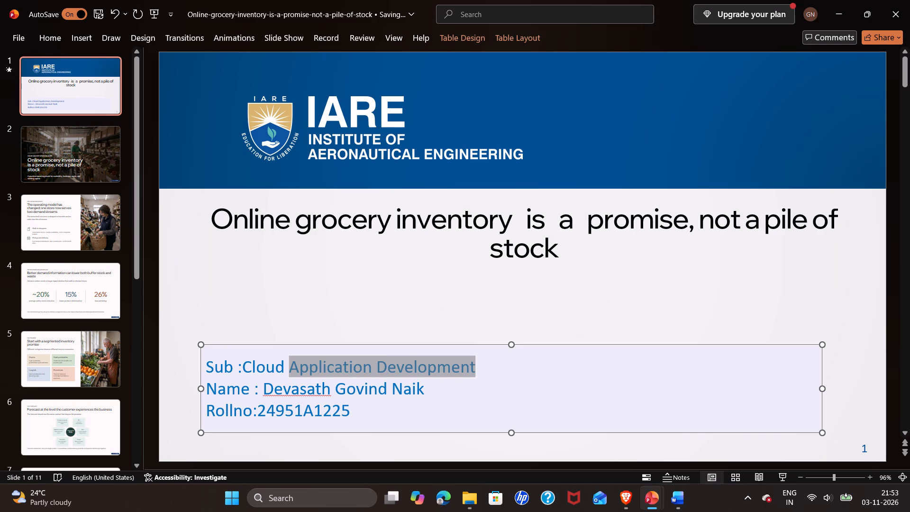
{"action": "left_click_drag", "start_coordinate": [343, 363], "coordinate": [282, 368]}
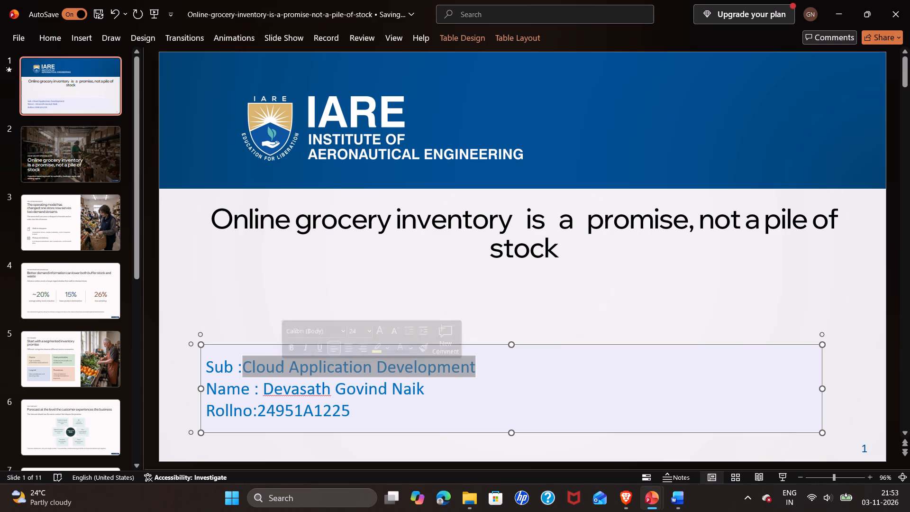
{"action": "left_click", "coordinate": [467, 495]}
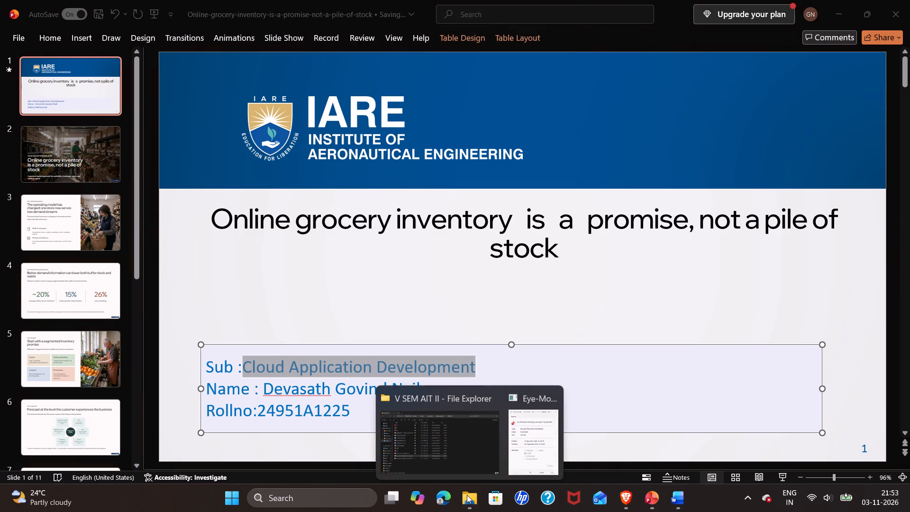
{"action": "left_click", "coordinate": [623, 494]}
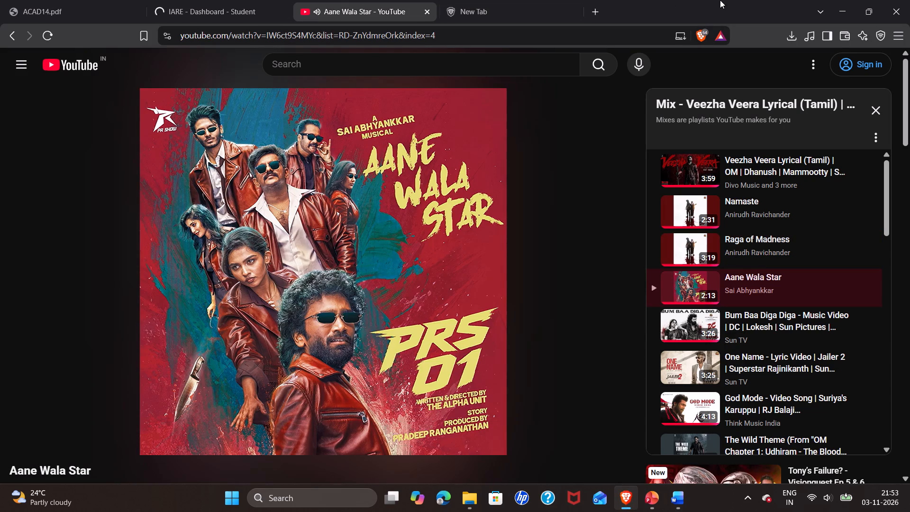
{"action": "left_click", "coordinate": [677, 499]}
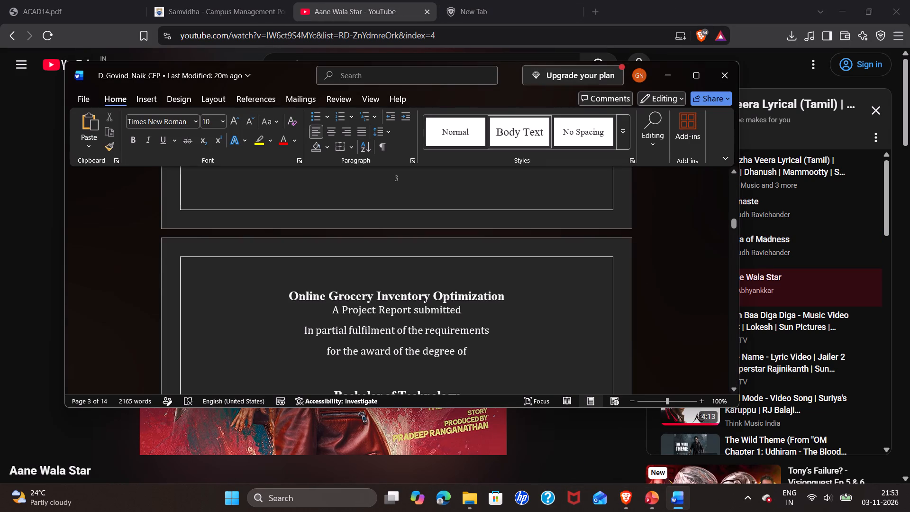
{"action": "scroll", "coordinate": [487, 307], "scroll_direction": "down", "scroll_amount": 3}
{"action": "scroll", "coordinate": [487, 307], "scroll_direction": "up", "scroll_amount": 11}
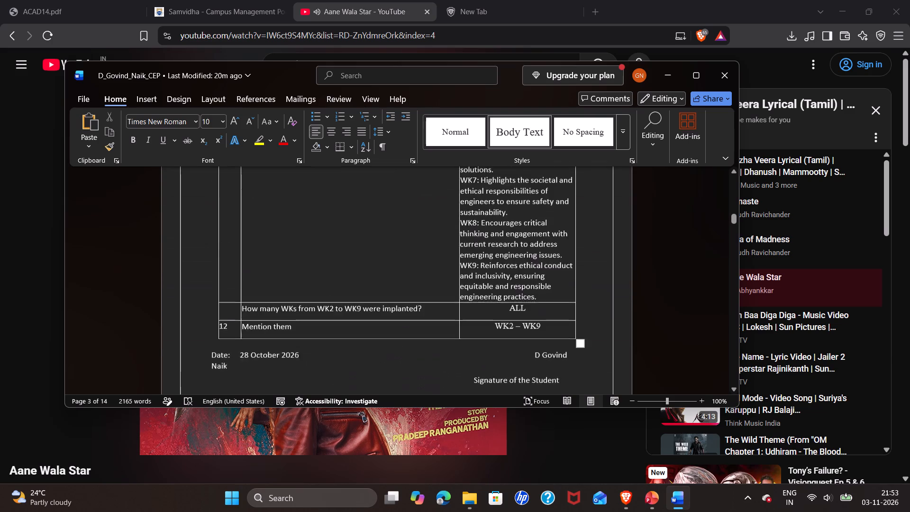
{"action": "scroll", "coordinate": [487, 307], "scroll_direction": "up", "scroll_amount": 15}
{"action": "scroll", "coordinate": [487, 307], "scroll_direction": "up", "scroll_amount": 14}
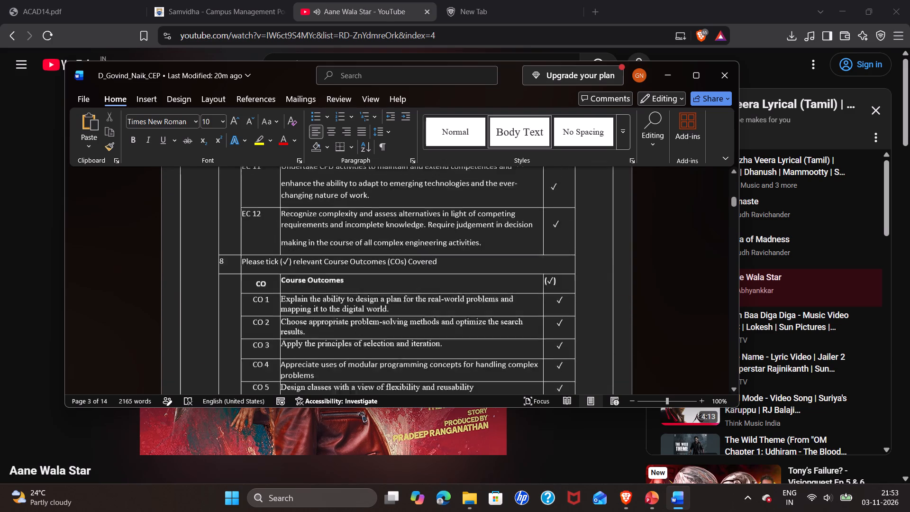
{"action": "scroll", "coordinate": [487, 307], "scroll_direction": "up", "scroll_amount": 20}
{"action": "scroll", "coordinate": [487, 307], "scroll_direction": "up", "scroll_amount": 15}
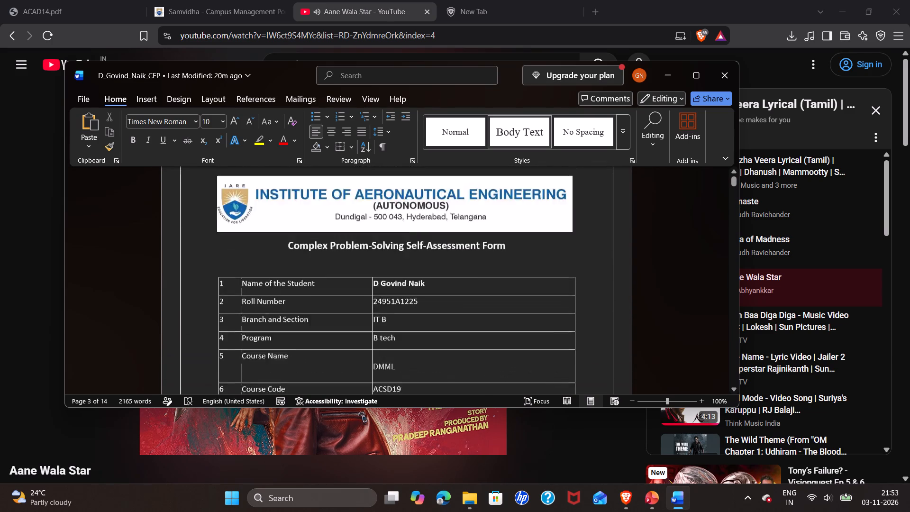
{"action": "scroll", "coordinate": [487, 307], "scroll_direction": "down", "scroll_amount": 4}
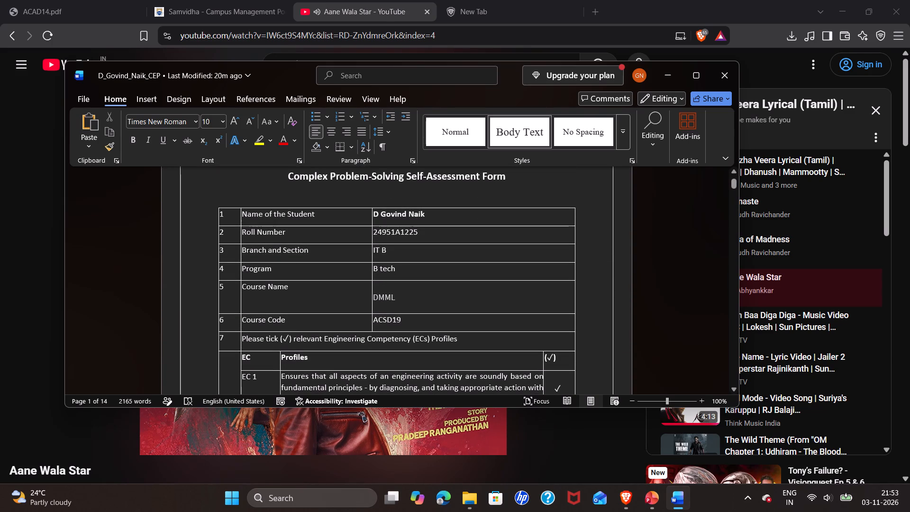
{"action": "scroll", "coordinate": [487, 307], "scroll_direction": "down", "scroll_amount": 18}
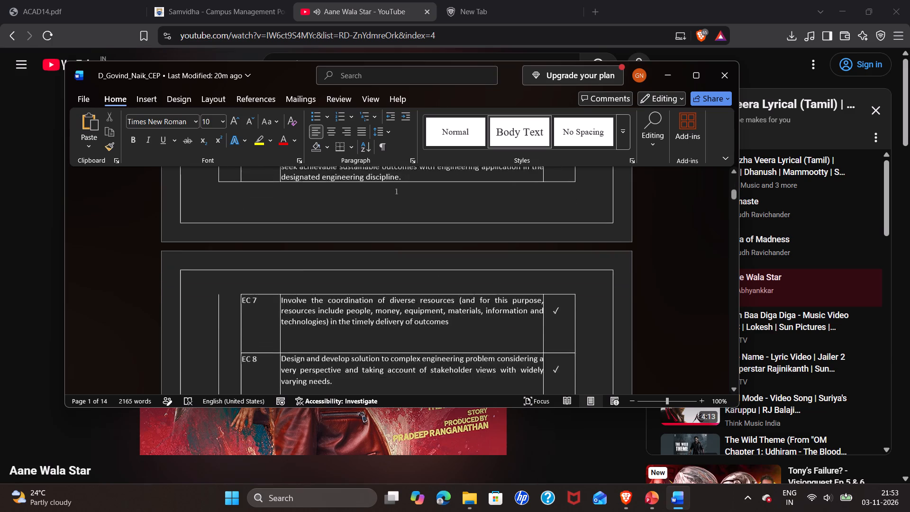
{"action": "scroll", "coordinate": [486, 308], "scroll_direction": "up", "scroll_amount": 1}
{"action": "scroll", "coordinate": [486, 308], "scroll_direction": "down", "scroll_amount": 7}
{"action": "scroll", "coordinate": [484, 318], "scroll_direction": "down", "scroll_amount": 20}
{"action": "scroll", "coordinate": [484, 318], "scroll_direction": "down", "scroll_amount": 2}
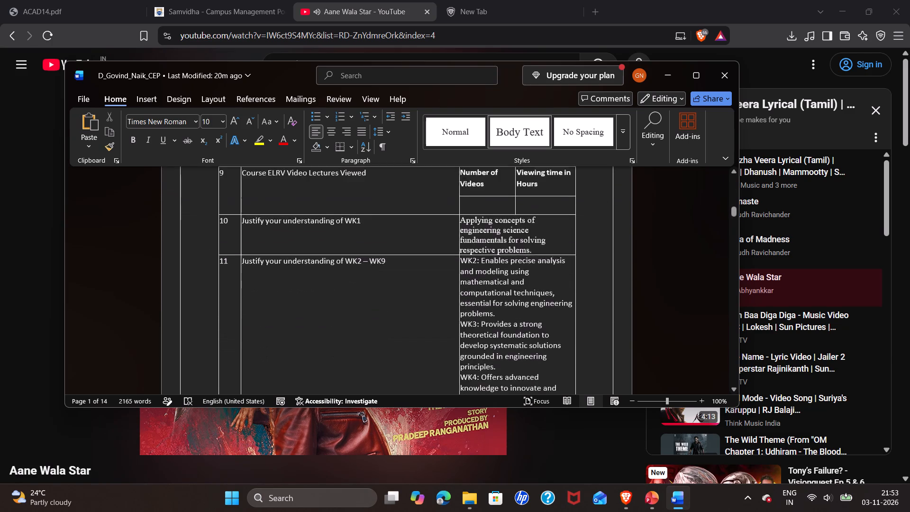
{"action": "scroll", "coordinate": [484, 318], "scroll_direction": "down", "scroll_amount": 20}
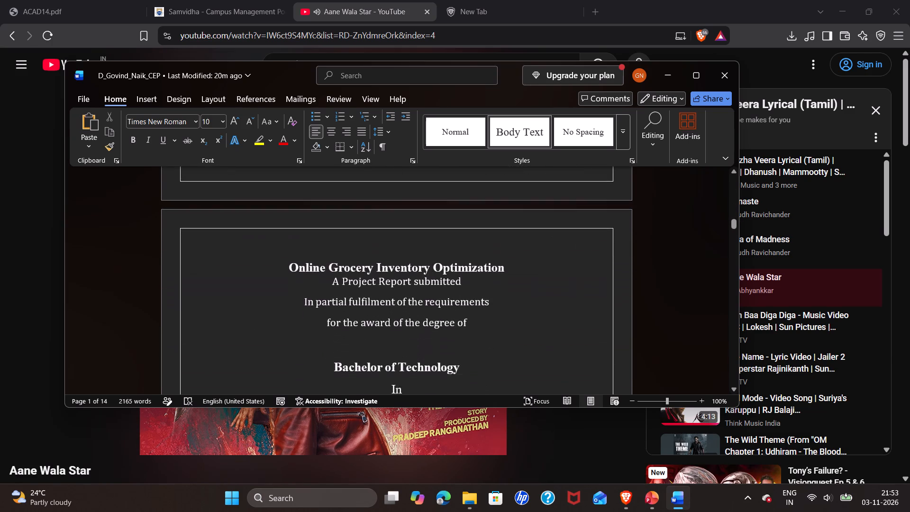
{"action": "scroll", "coordinate": [484, 318], "scroll_direction": "down", "scroll_amount": 9}
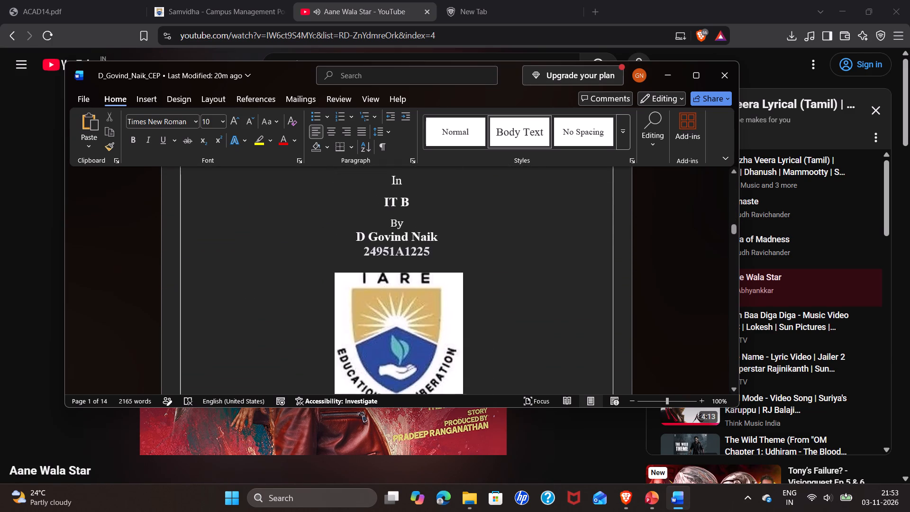
{"action": "scroll", "coordinate": [484, 318], "scroll_direction": "down", "scroll_amount": 14}
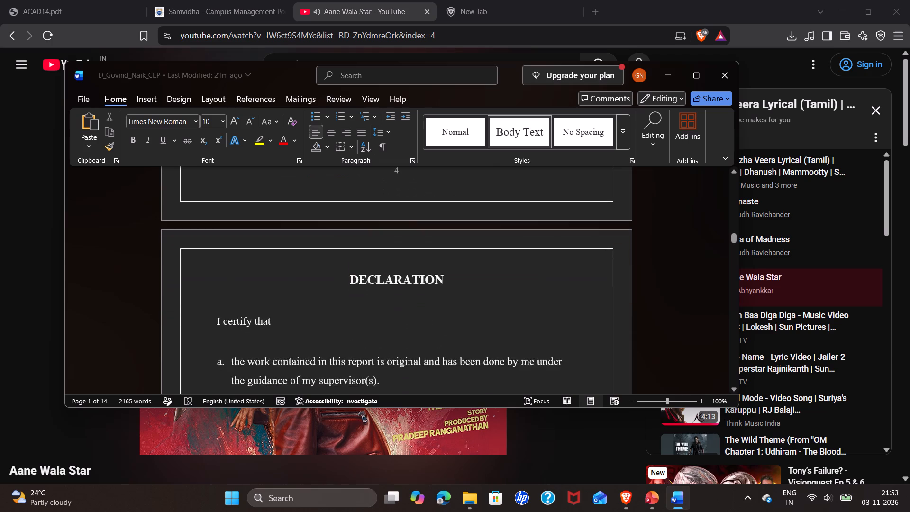
{"action": "scroll", "coordinate": [472, 303], "scroll_direction": "down", "scroll_amount": 14}
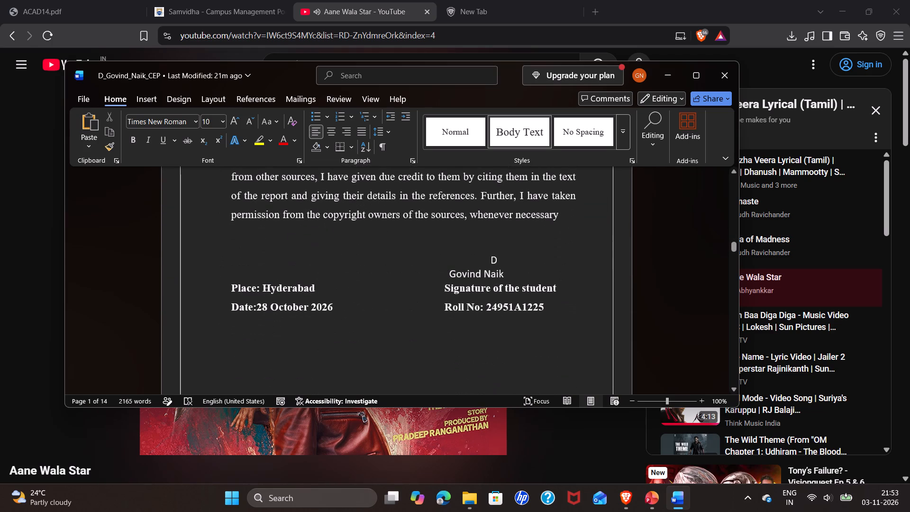
{"action": "scroll", "coordinate": [470, 300], "scroll_direction": "down", "scroll_amount": 1}
{"action": "scroll", "coordinate": [470, 300], "scroll_direction": "up", "scroll_amount": 1}
{"action": "left_click", "coordinate": [725, 73]}
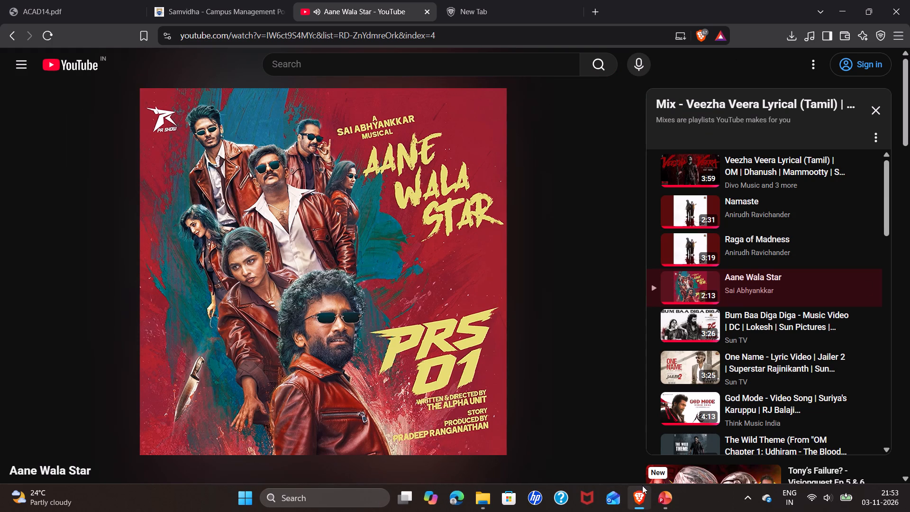
Back in the Online-grocery-inventory presentation, replace the selected subject name on slide 1 with DMML.
{"action": "left_click", "coordinate": [664, 495]}
{"action": "left_click", "coordinate": [706, 456]}
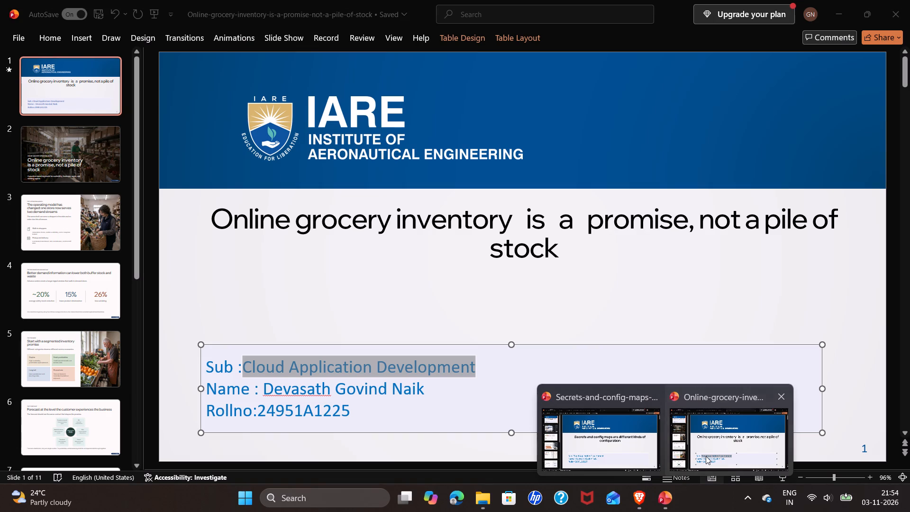
{"action": "key", "text": "BackSpace"}
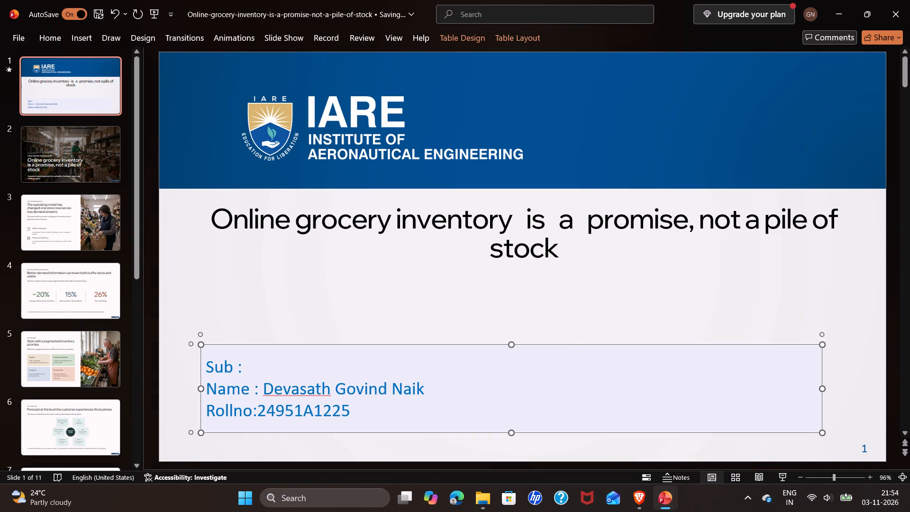
{"action": "key", "text": "shift+d"}
{"action": "type", "text": "MM"}
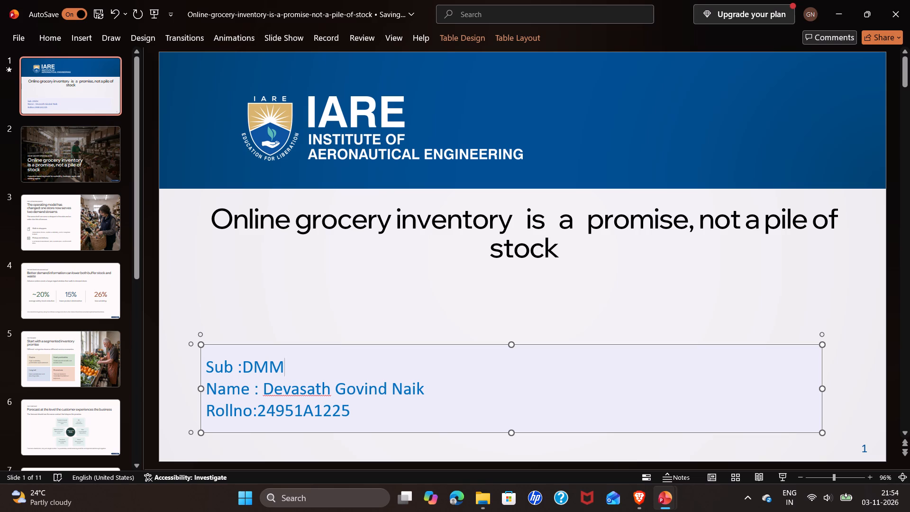
{"action": "key", "text": "shift+l"}
{"action": "left_click", "coordinate": [297, 302]}
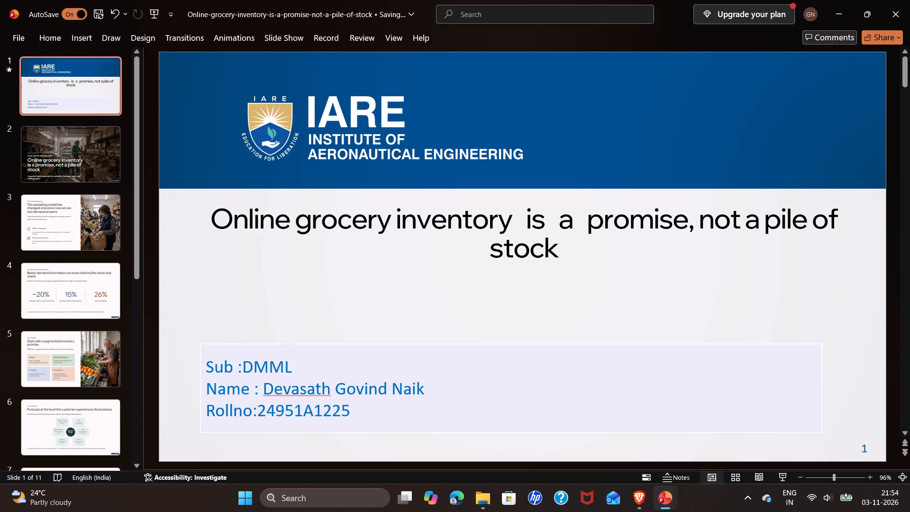
Copy the IARE "THANK YOU !" slide from the Secrets-and-config-maps presentation and paste it after slide 11 of Online-grocery-inventory.
{"action": "key", "text": "alt+Tab"}
{"action": "key", "text": "alt+Tab"}
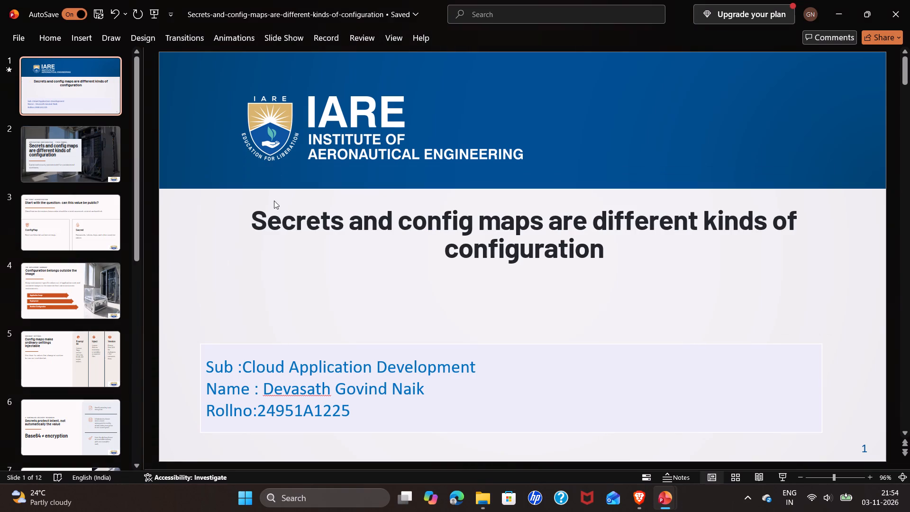
{"action": "scroll", "coordinate": [138, 346], "scroll_direction": "down", "scroll_amount": 15}
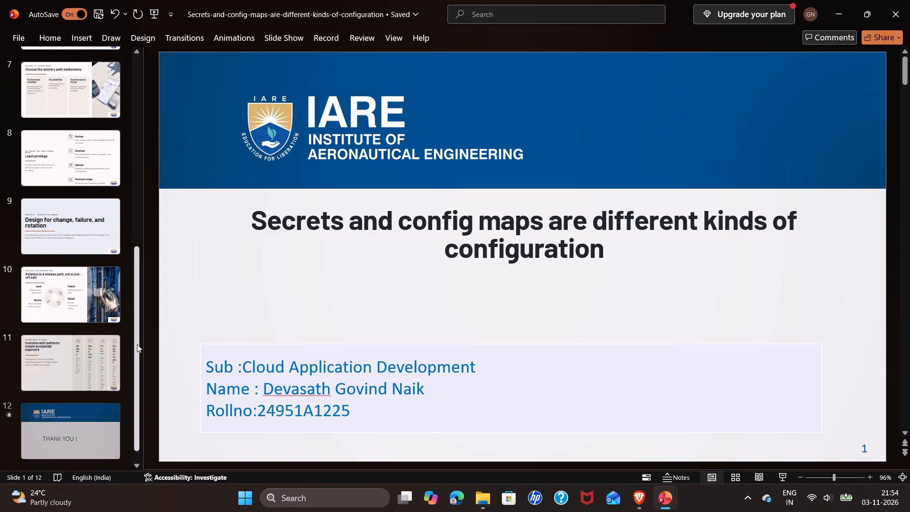
{"action": "scroll", "coordinate": [137, 344], "scroll_direction": "down", "scroll_amount": 6}
{"action": "left_click", "coordinate": [73, 441]}
{"action": "right_click", "coordinate": [74, 434]}
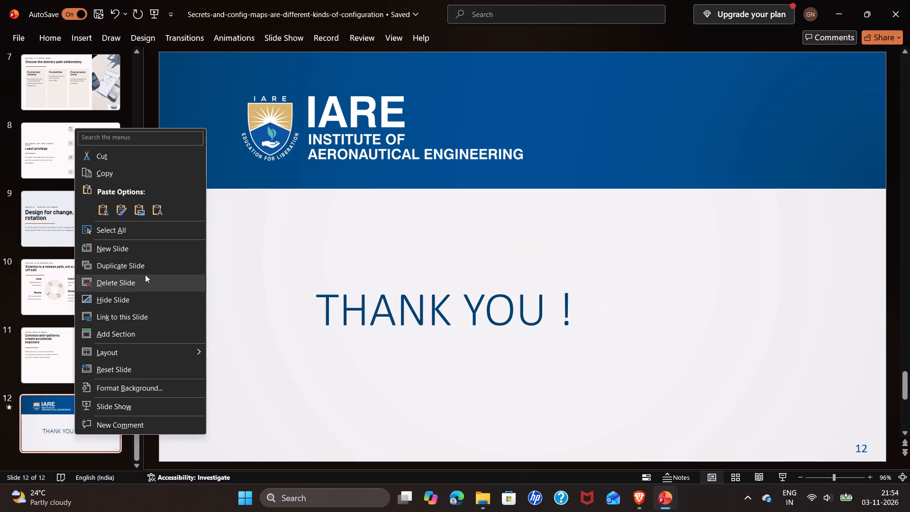
{"action": "left_click", "coordinate": [132, 165]}
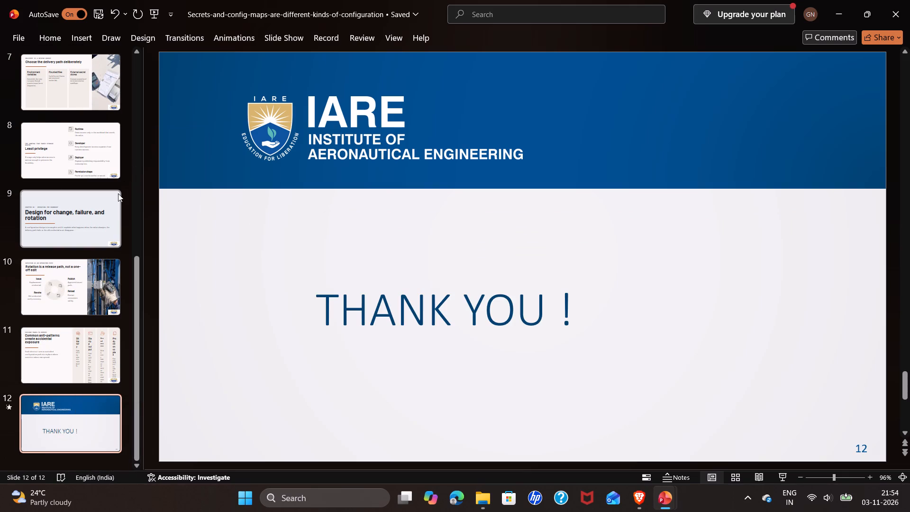
{"action": "key", "text": "alt+Tab"}
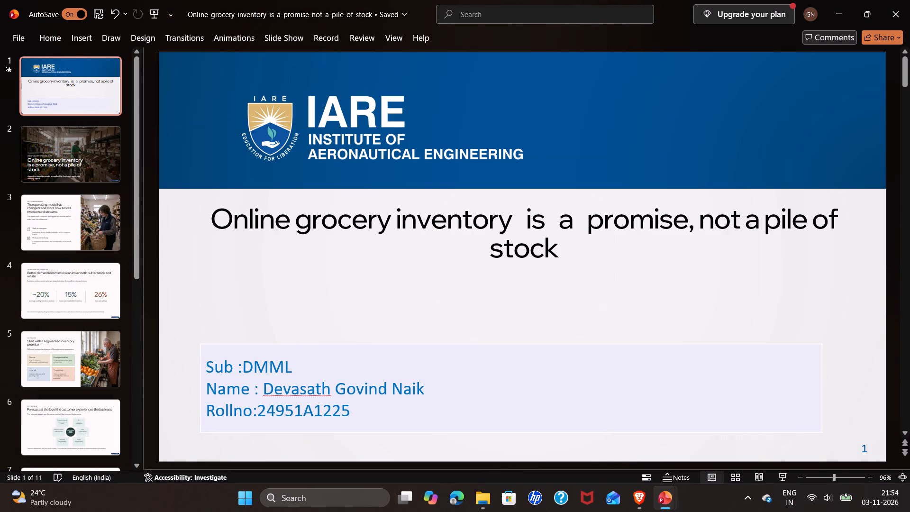
{"action": "scroll", "coordinate": [70, 306], "scroll_direction": "down", "scroll_amount": 16}
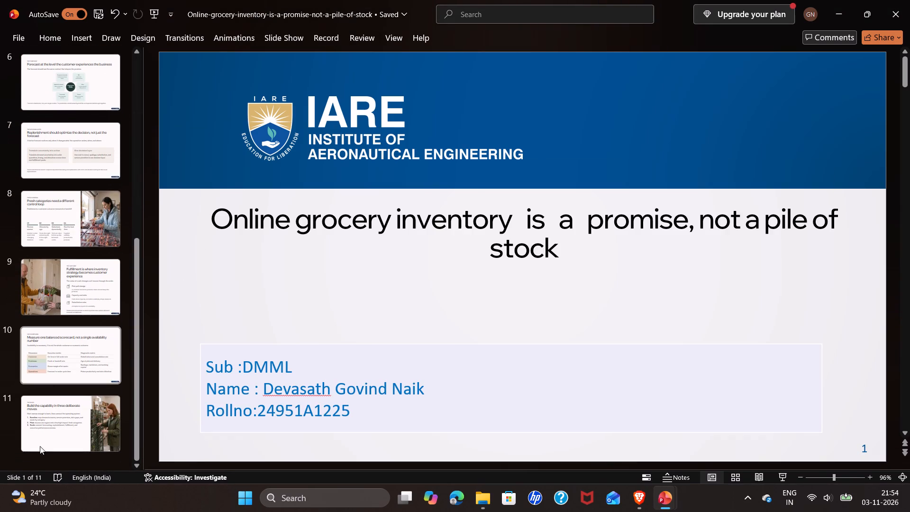
{"action": "left_click", "coordinate": [34, 464]}
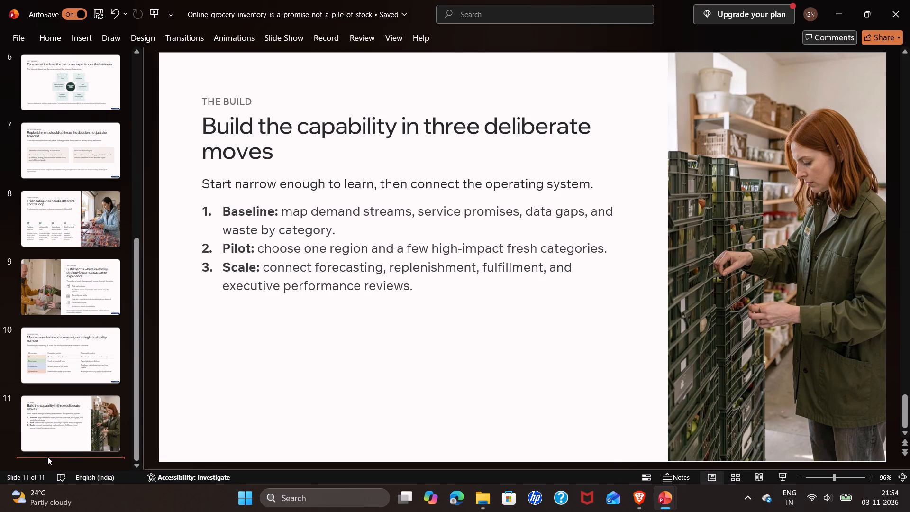
{"action": "key", "text": "ctrl+v"}
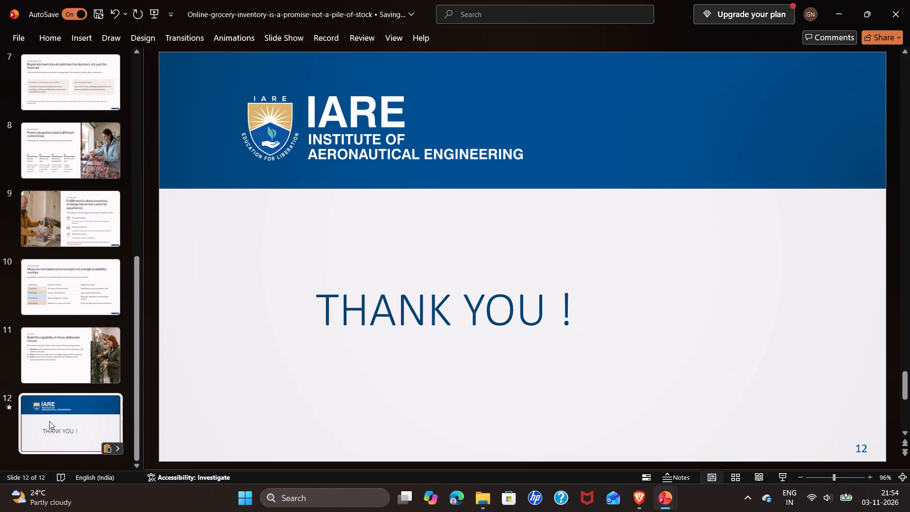
Copy the IARE logo from slide 11 of Secrets-and-config-maps and paste it onto slide 2 of Online-grocery-inventory.
{"action": "key", "text": "alt+Tab"}
{"action": "left_click", "coordinate": [102, 354]}
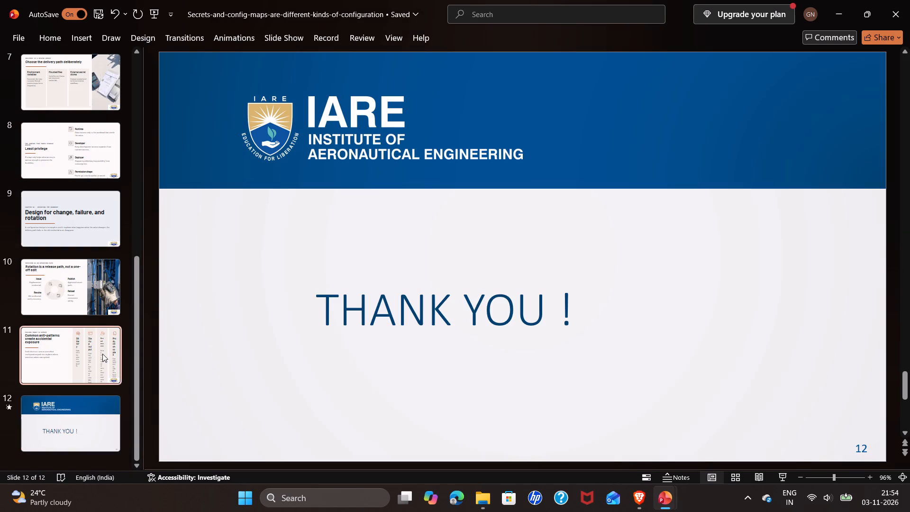
{"action": "right_click", "coordinate": [833, 432]}
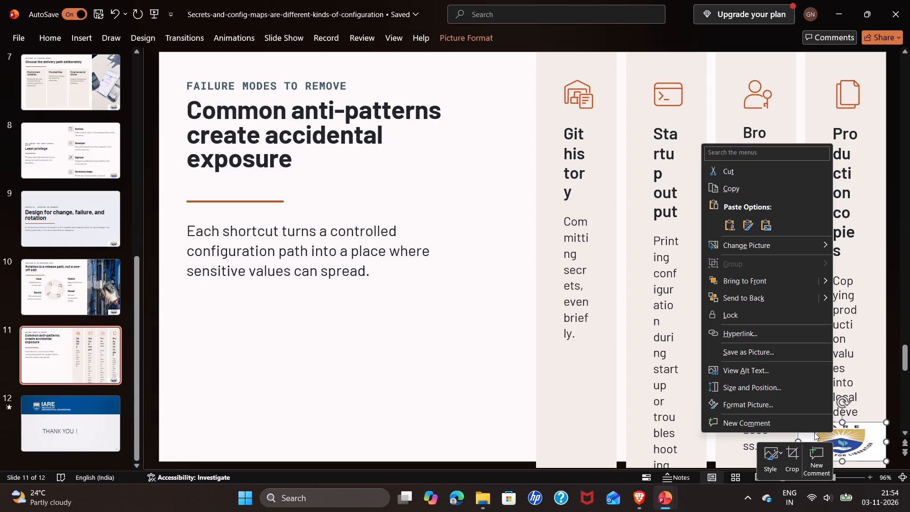
{"action": "left_click", "coordinate": [734, 192]}
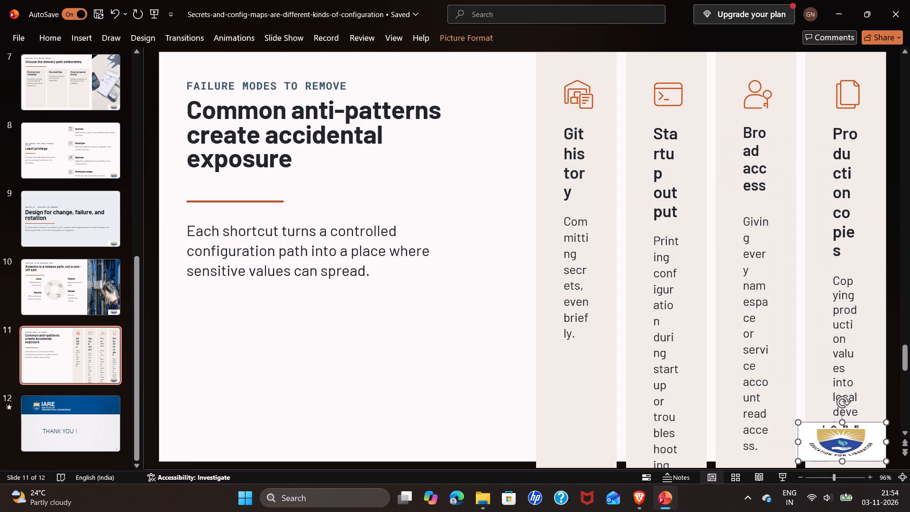
{"action": "key", "text": "alt+Tab"}
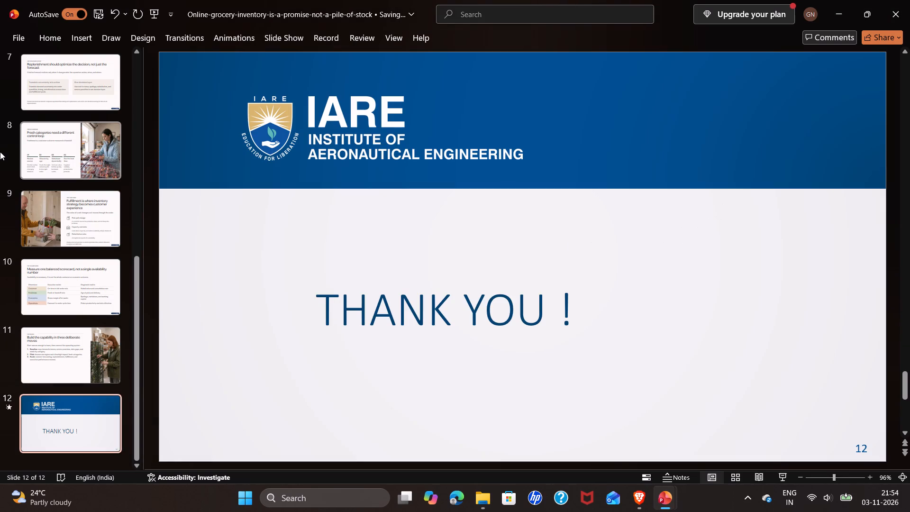
{"action": "scroll", "coordinate": [52, 165], "scroll_direction": "up", "scroll_amount": 10}
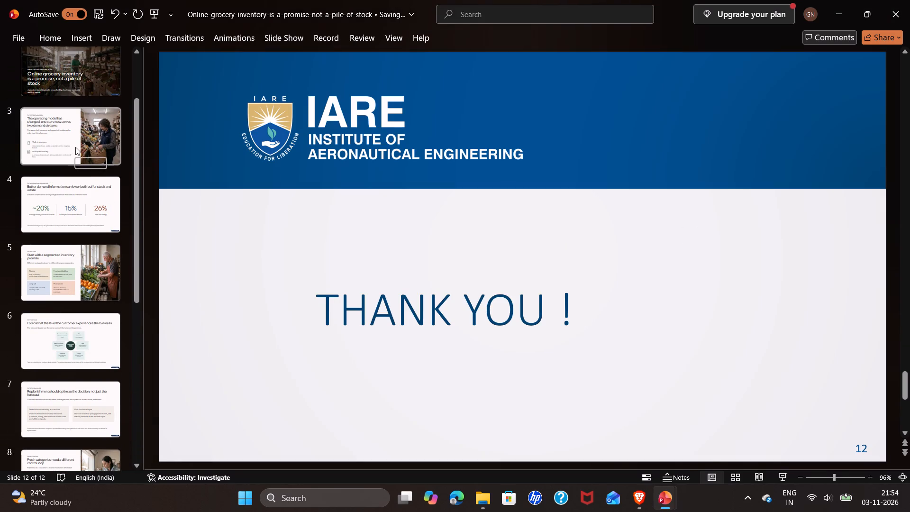
{"action": "left_click", "coordinate": [75, 147]}
{"action": "left_click", "coordinate": [113, 82]}
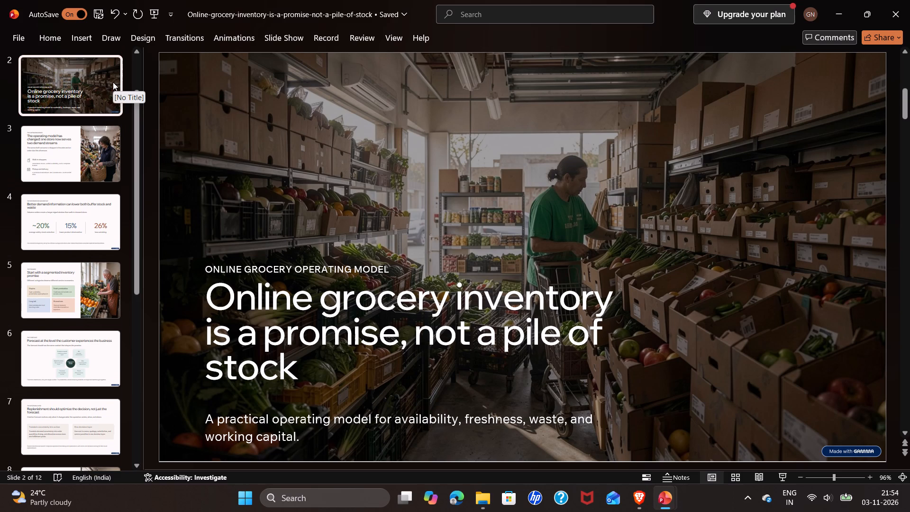
{"action": "key", "text": "ctrl+v"}
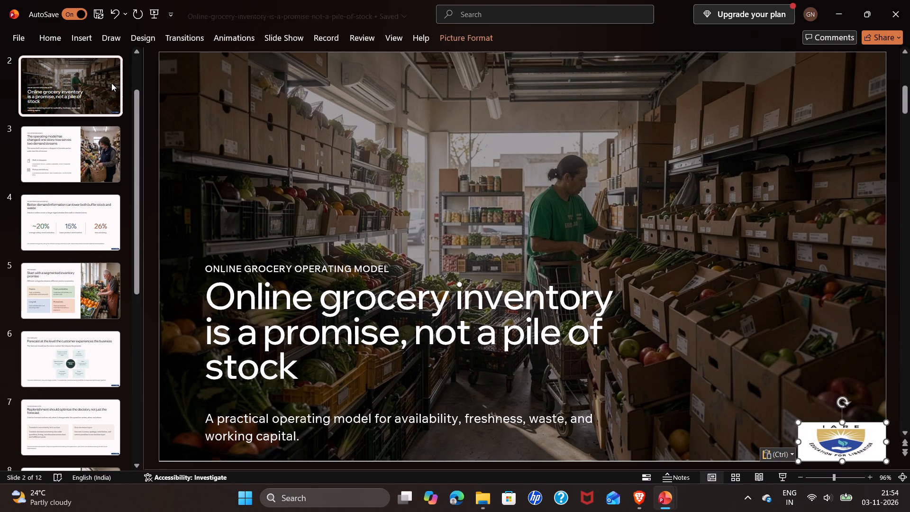
Paste the copied IARE logo onto slides 3, 4, 5, 6 and 7 of Online-grocery-inventory.
{"action": "left_click", "coordinate": [77, 145]}
{"action": "key", "text": "ctrl+v"}
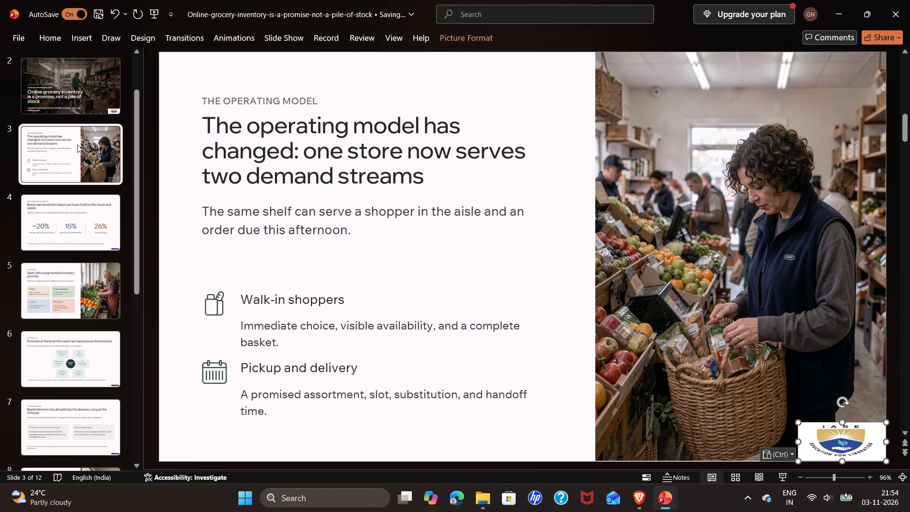
{"action": "left_click", "coordinate": [46, 202]}
{"action": "key", "text": "ctrl+v"}
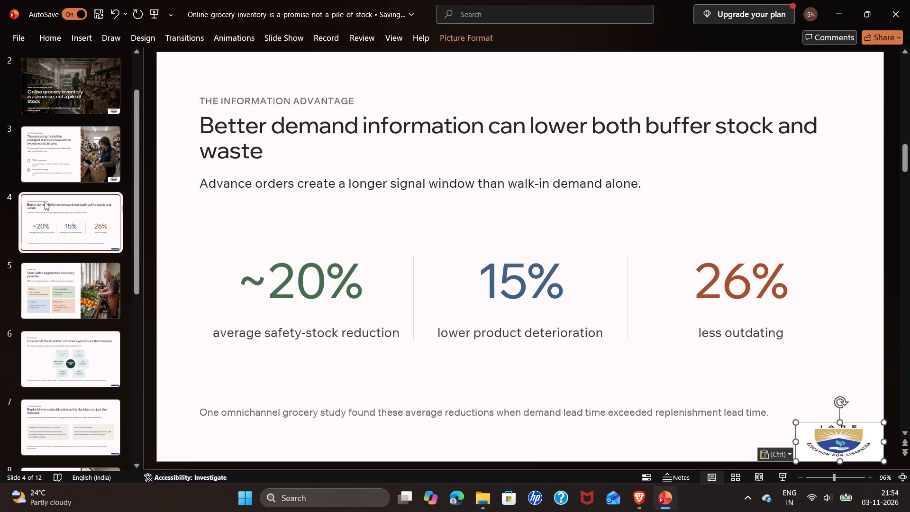
{"action": "left_click", "coordinate": [30, 291]}
{"action": "key", "text": "ctrl+v"}
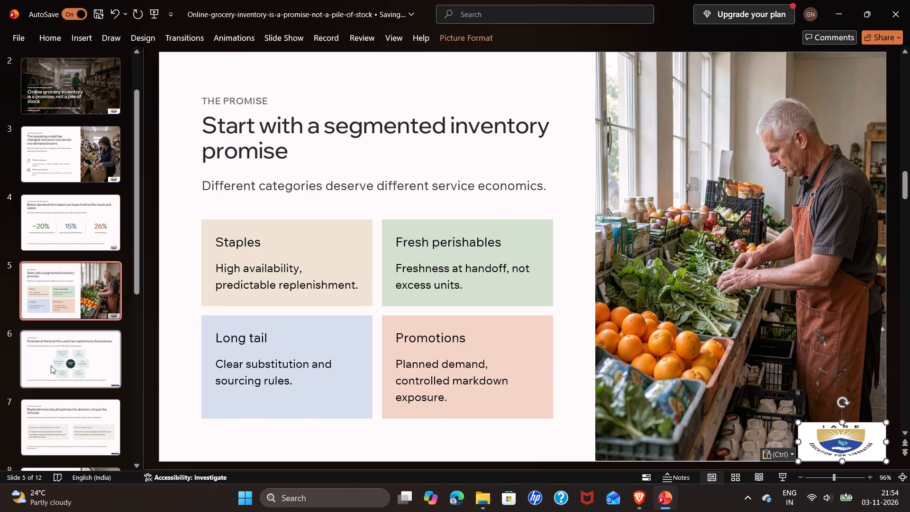
{"action": "left_click", "coordinate": [54, 370]}
{"action": "key", "text": "ctrl+v"}
{"action": "left_click", "coordinate": [55, 413]}
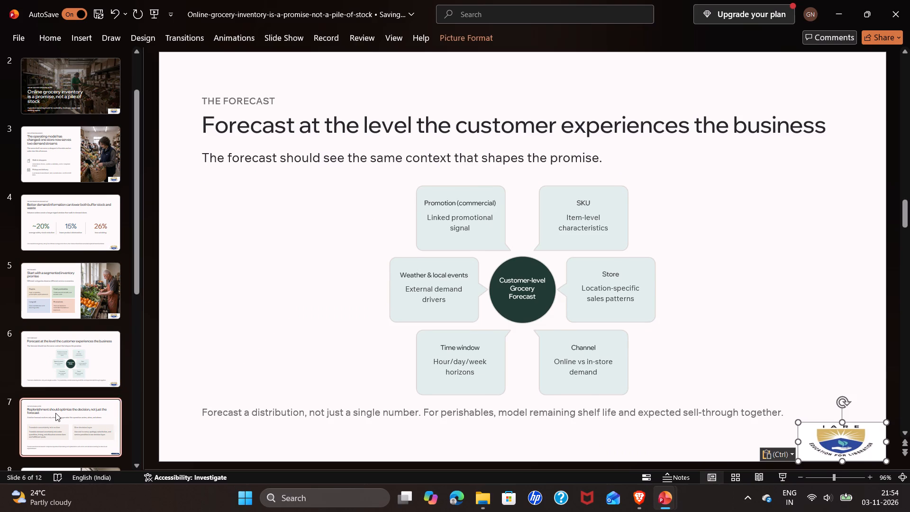
{"action": "key", "text": "ctrl+v"}
Paste the copied IARE logo onto slides 8, 9, 10 and 11 of Online-grocery-inventory.
{"action": "scroll", "coordinate": [54, 418], "scroll_direction": "down", "scroll_amount": 2}
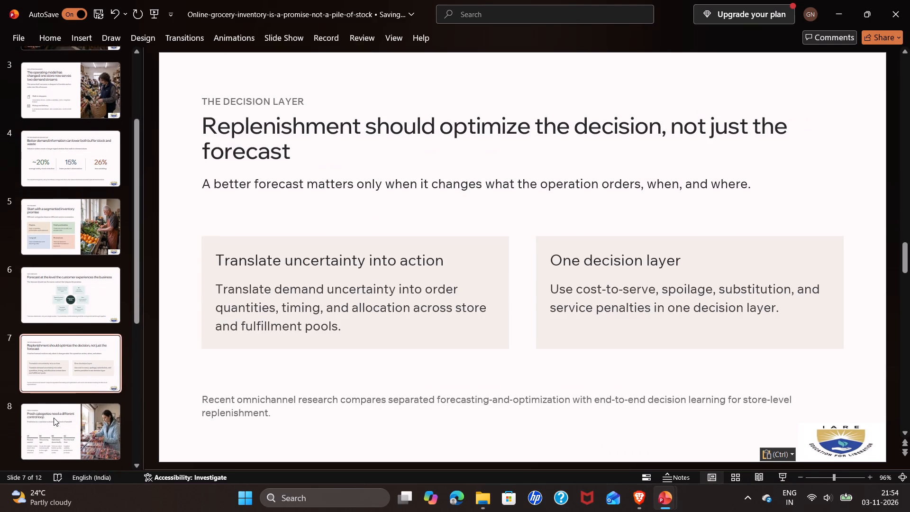
{"action": "scroll", "coordinate": [54, 418], "scroll_direction": "down", "scroll_amount": 2}
{"action": "left_click", "coordinate": [72, 380]}
{"action": "key", "text": "ctrl+v"}
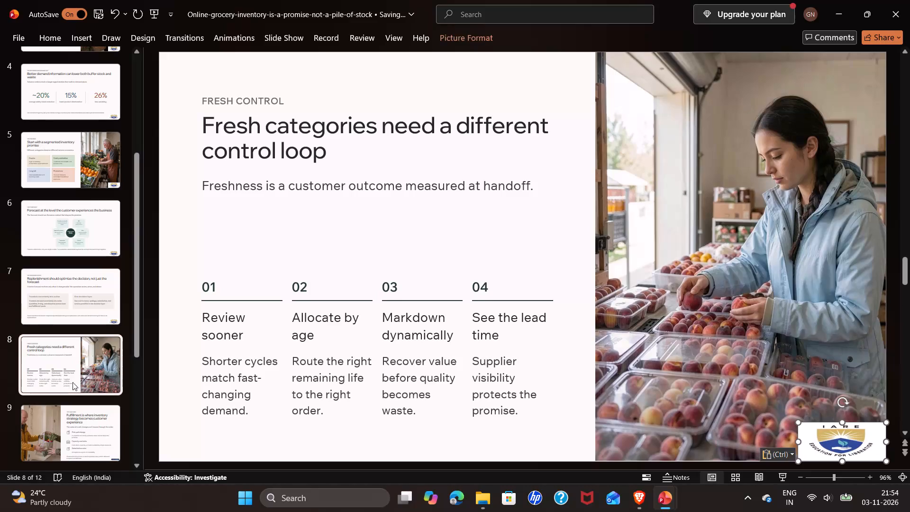
{"action": "left_click", "coordinate": [66, 406]}
{"action": "key", "text": "ctrl+v"}
{"action": "scroll", "coordinate": [66, 406], "scroll_direction": "down", "scroll_amount": 3}
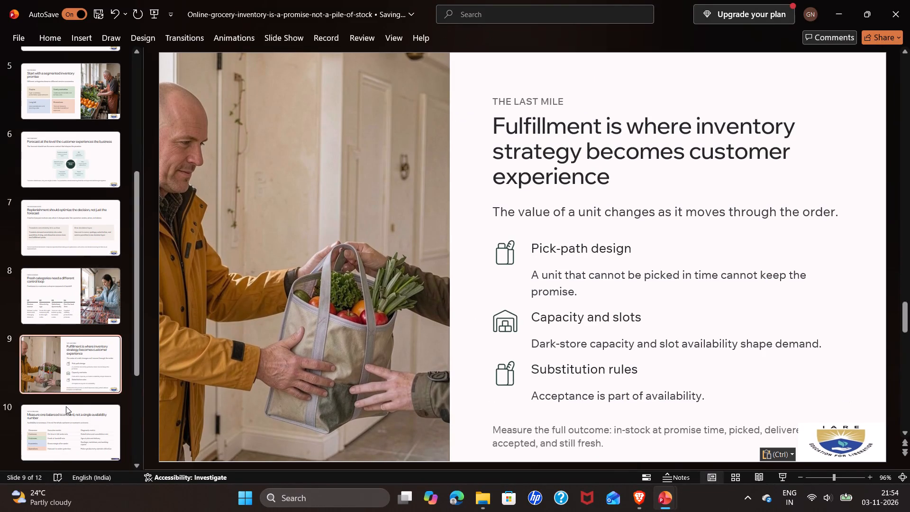
{"action": "scroll", "coordinate": [66, 406], "scroll_direction": "down", "scroll_amount": 2}
{"action": "left_click", "coordinate": [85, 326]}
{"action": "key", "text": "ctrl+v"}
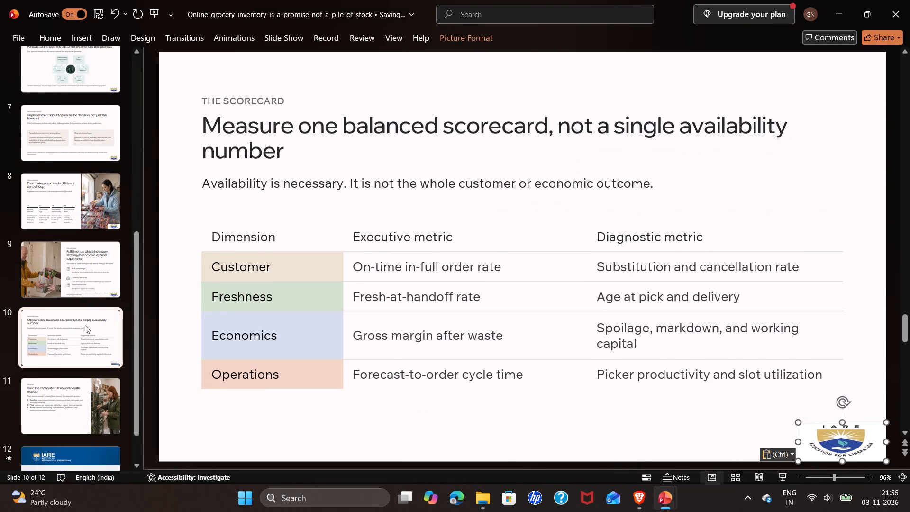
{"action": "scroll", "coordinate": [85, 325], "scroll_direction": "down", "scroll_amount": 3}
{"action": "left_click", "coordinate": [83, 326]}
{"action": "key", "text": "ctrl+v"}
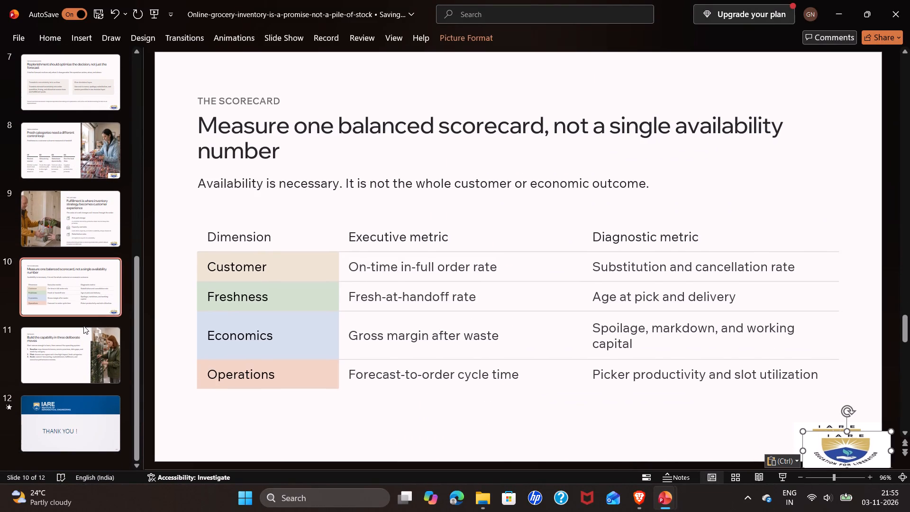
{"action": "left_click", "coordinate": [81, 336]}
{"action": "key", "text": "ctrl+v"}
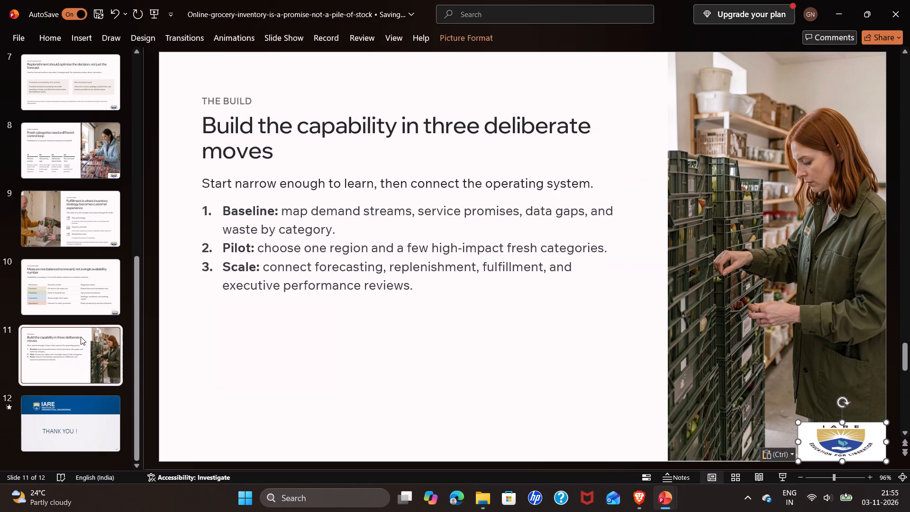
Save the Online-grocery-inventory presentation.
{"action": "scroll", "coordinate": [145, 352], "scroll_direction": "down", "scroll_amount": 3}
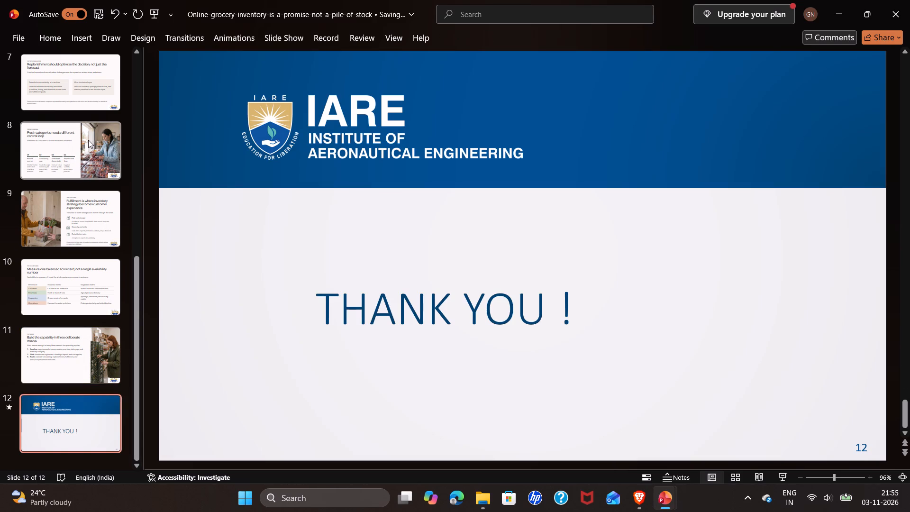
{"action": "key", "text": "ctrl+s"}
{"action": "key", "text": "ctrl+s"}
Open the AI PDF from the V SEM AIT II folder, check its course details and project title page, and close it.
{"action": "key", "text": "alt+Tab"}
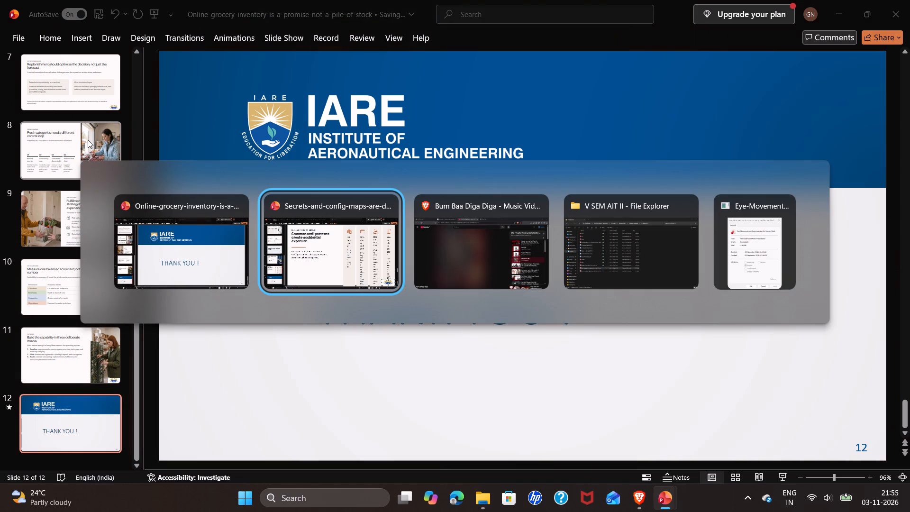
{"action": "key", "text": "alt+Tab"}
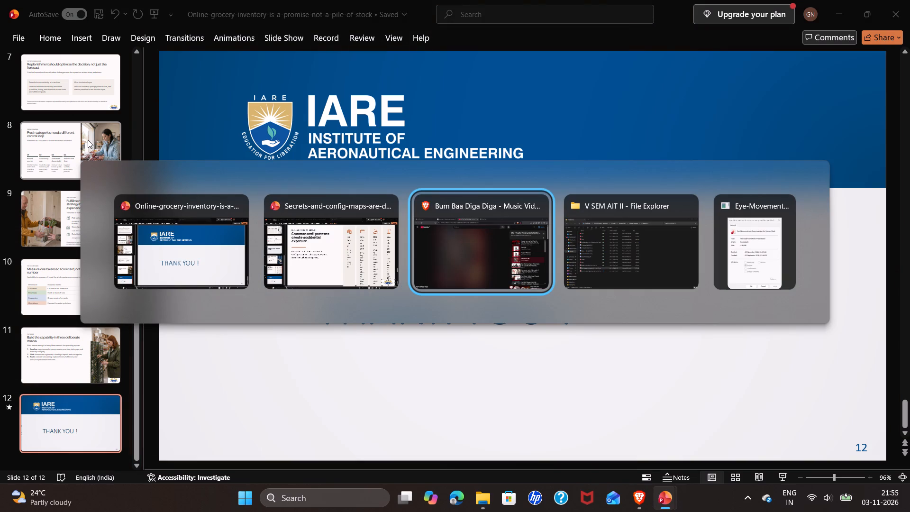
{"action": "key", "text": "alt+Tab"}
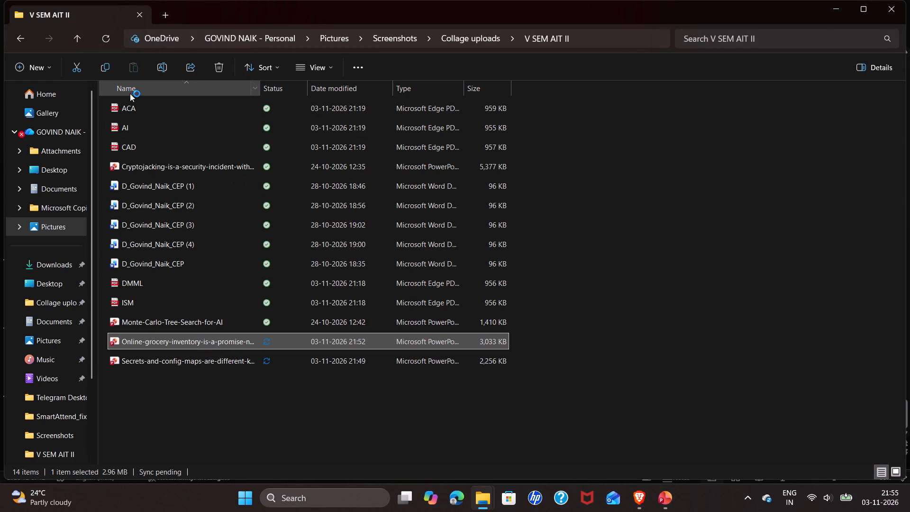
{"action": "double_click", "coordinate": [180, 128]}
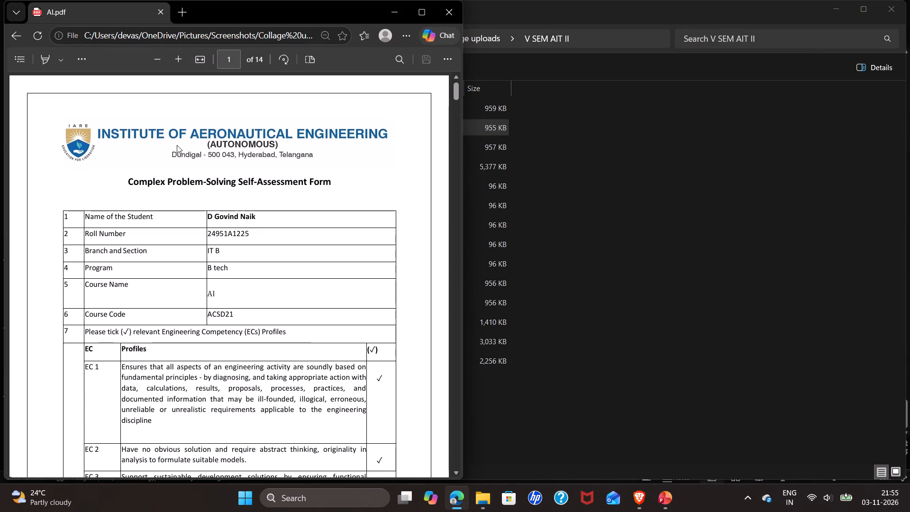
{"action": "scroll", "coordinate": [199, 213], "scroll_direction": "down", "scroll_amount": 7}
{"action": "scroll", "coordinate": [199, 214], "scroll_direction": "up", "scroll_amount": 7}
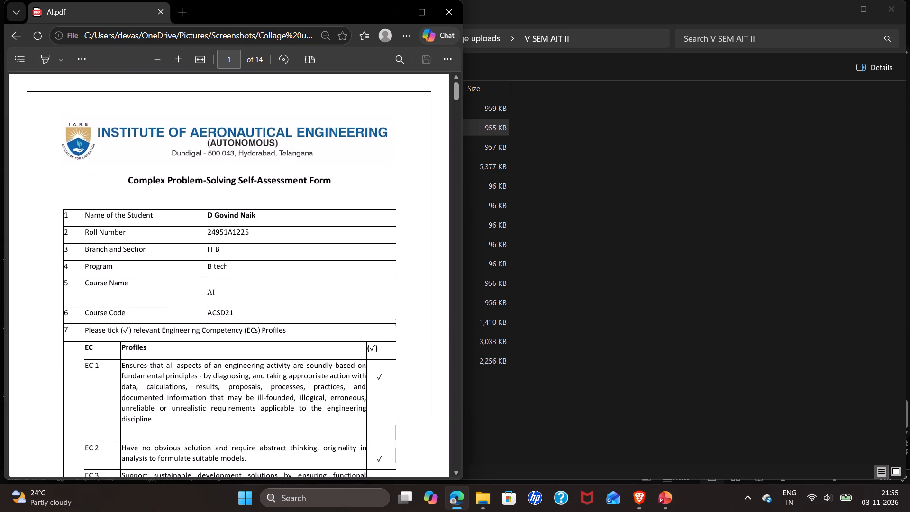
{"action": "scroll", "coordinate": [198, 223], "scroll_direction": "down", "scroll_amount": 10}
{"action": "scroll", "coordinate": [197, 312], "scroll_direction": "down", "scroll_amount": 11}
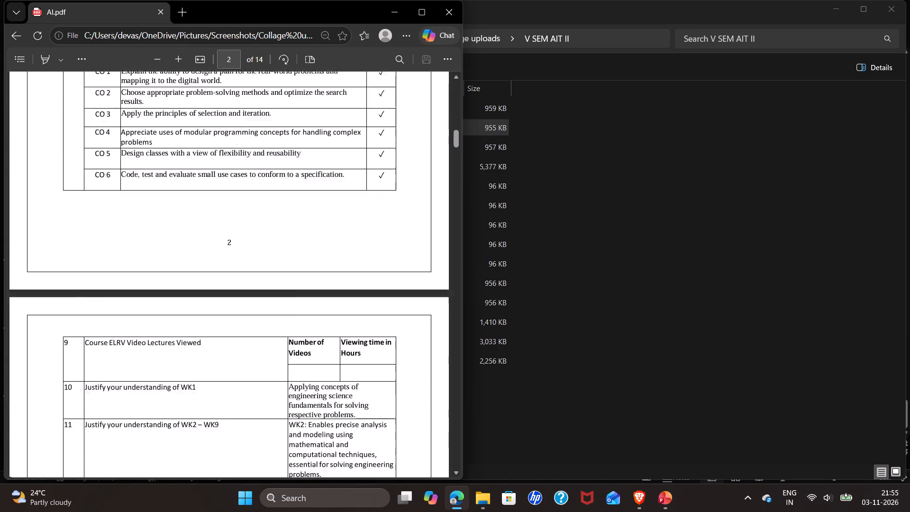
{"action": "scroll", "coordinate": [197, 312], "scroll_direction": "down", "scroll_amount": 10}
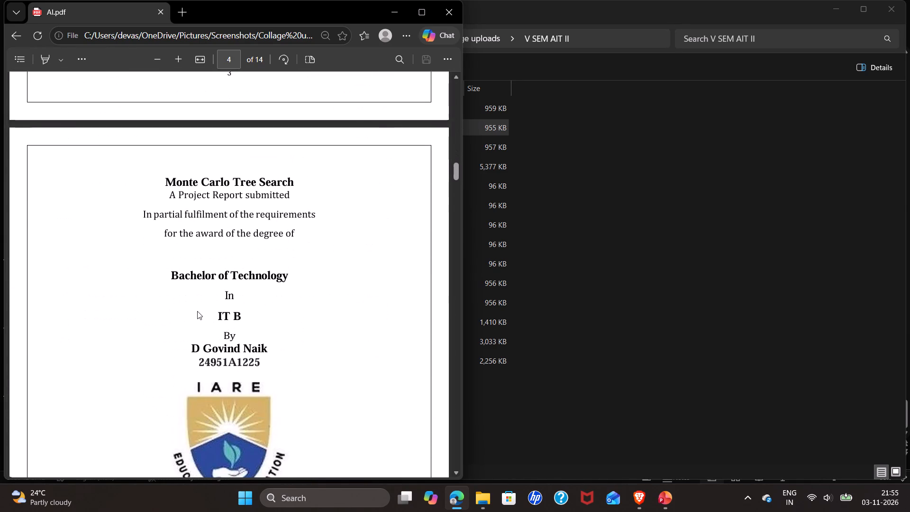
{"action": "left_click", "coordinate": [455, 13]}
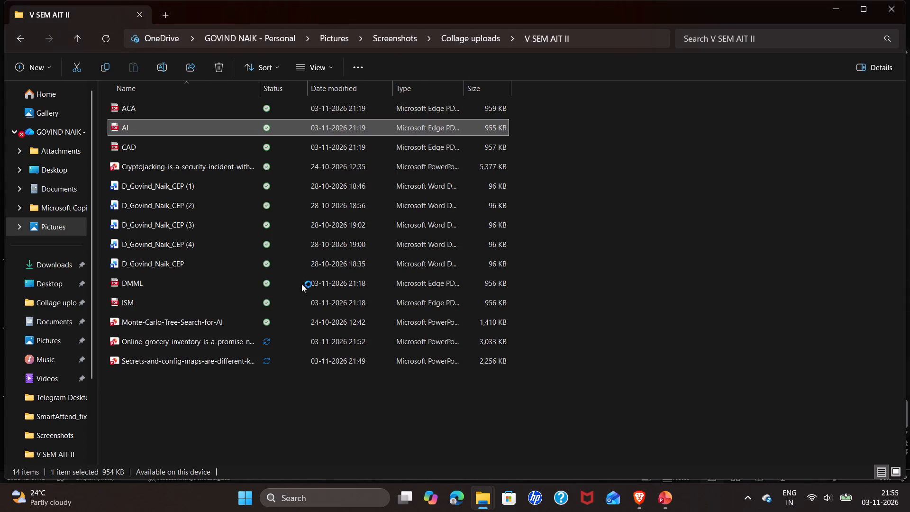
Open the Monte-Carlo-Tree-Search-for-AI presentation from the V SEM AIT II folder.
{"action": "double_click", "coordinate": [206, 326]}
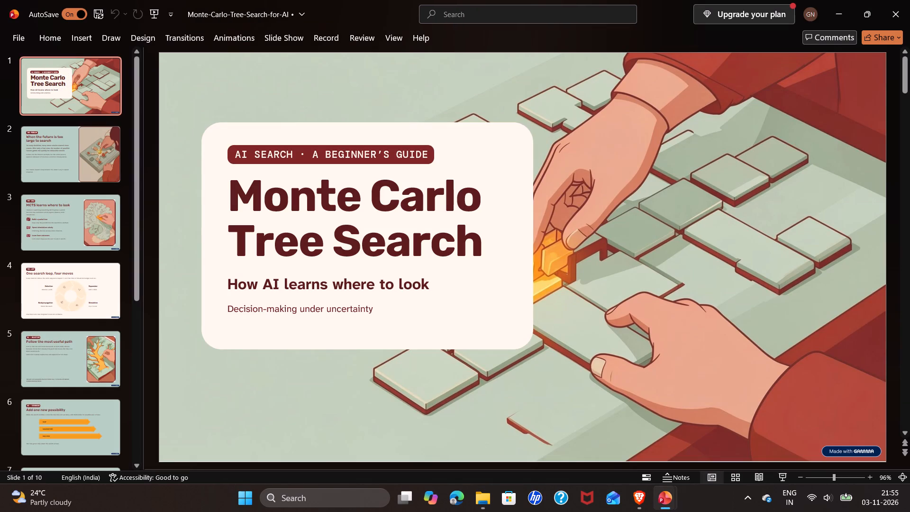
Copy the THANK YOU slide from Online-grocery-inventory and paste it after the last slide of Monte-Carlo-Tree-Search-for-AI.
{"action": "key", "text": "alt+Tab"}
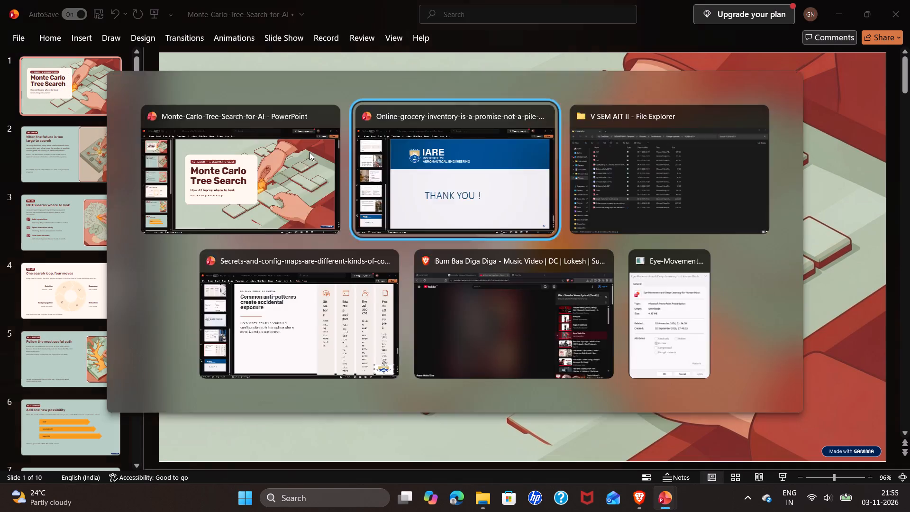
{"action": "right_click", "coordinate": [43, 432]}
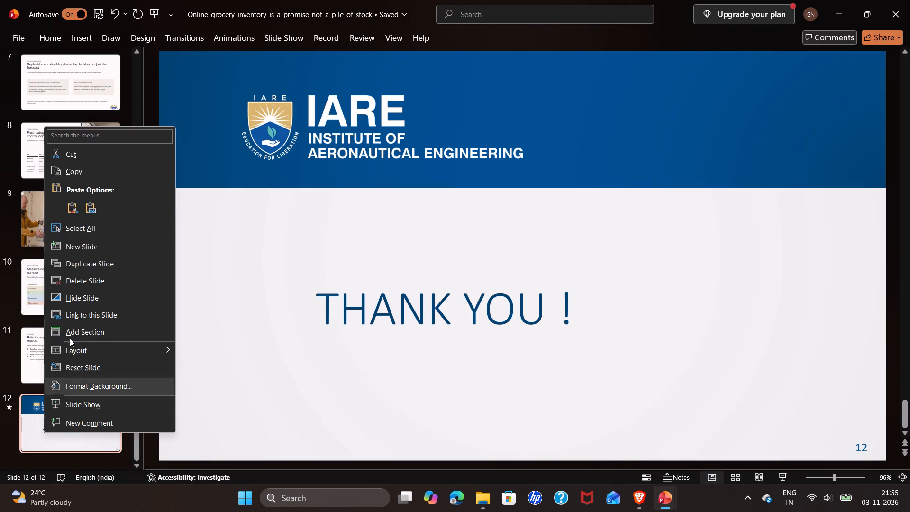
{"action": "left_click", "coordinate": [102, 177]}
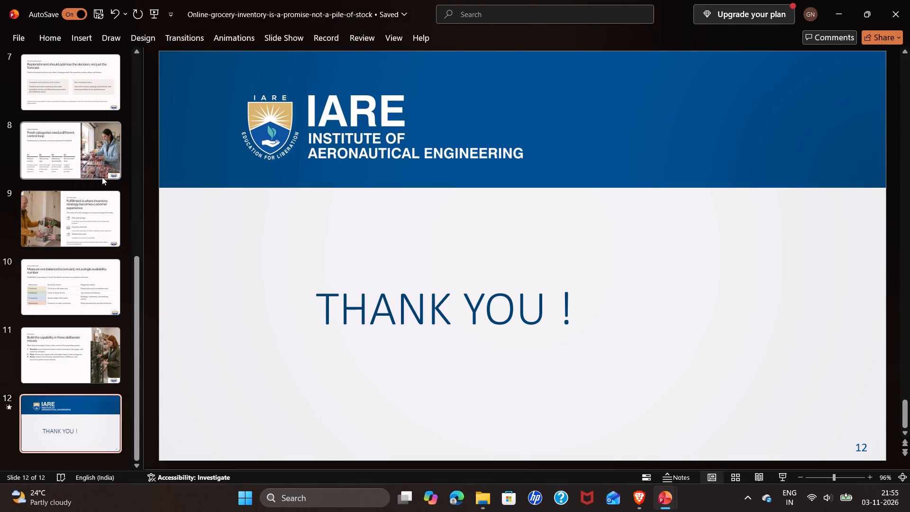
{"action": "key", "text": "alt+Tab"}
{"action": "scroll", "coordinate": [131, 254], "scroll_direction": "down", "scroll_amount": 3}
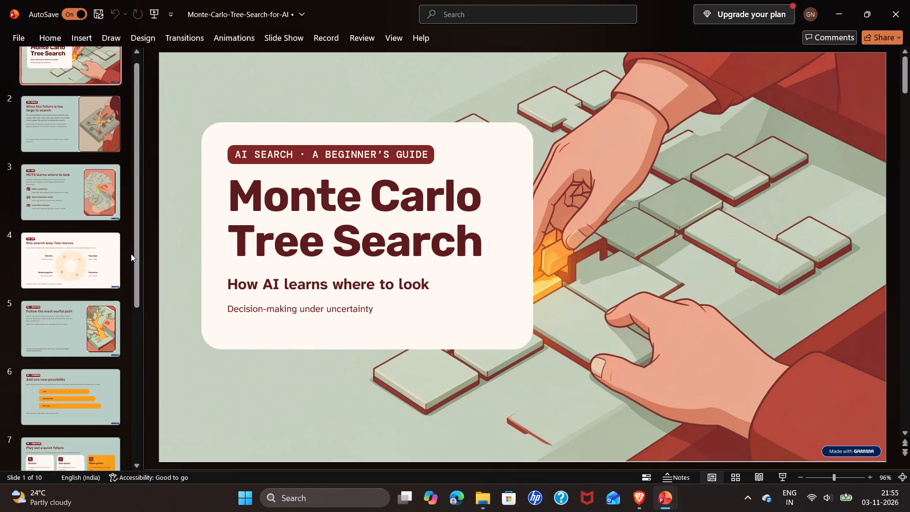
{"action": "scroll", "coordinate": [131, 254], "scroll_direction": "down", "scroll_amount": 12}
{"action": "right_click_drag", "start_coordinate": [113, 292], "coordinate": [89, 346]}
{"action": "right_click", "coordinate": [65, 419]}
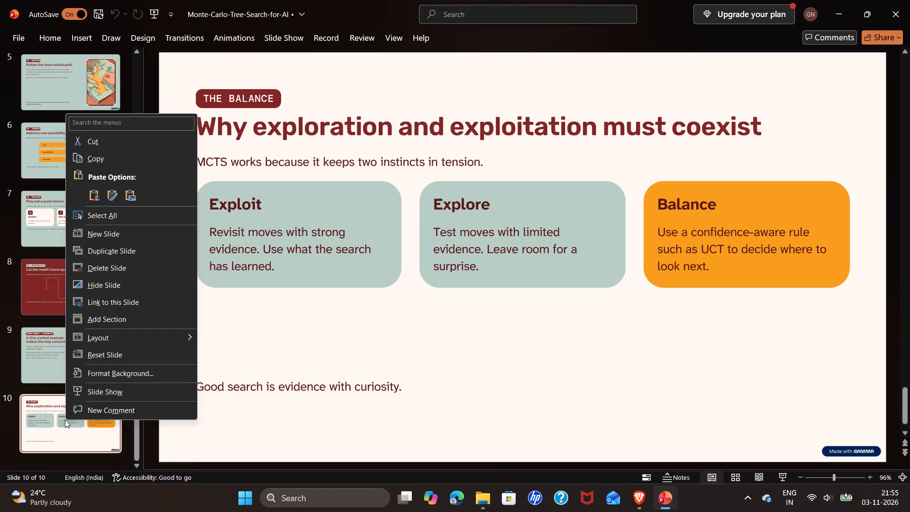
{"action": "right_click", "coordinate": [74, 447]}
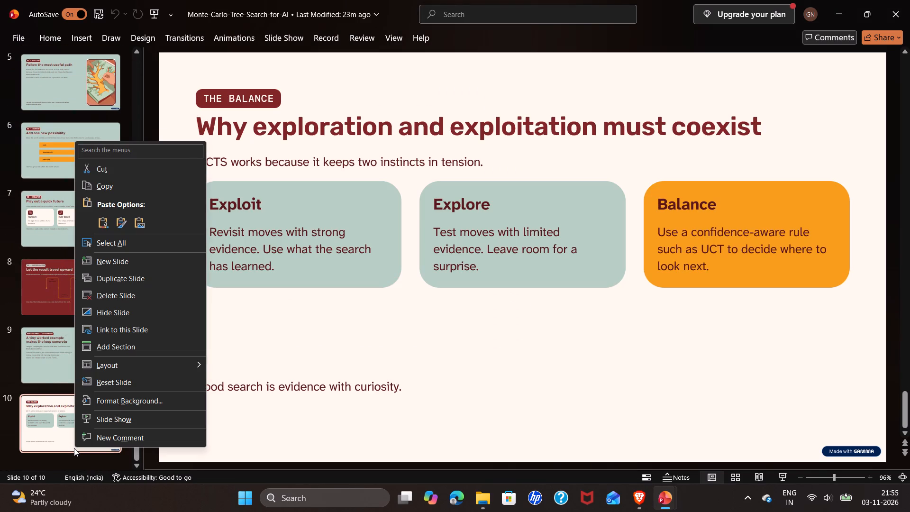
{"action": "key", "text": "ctrl+v"}
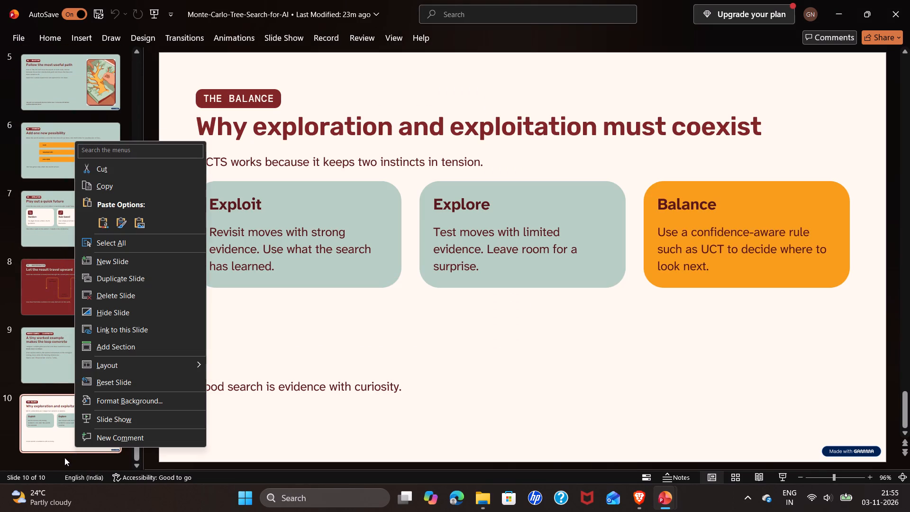
{"action": "left_click", "coordinate": [64, 457]}
{"action": "right_click", "coordinate": [64, 457]}
{"action": "left_click", "coordinate": [64, 457]}
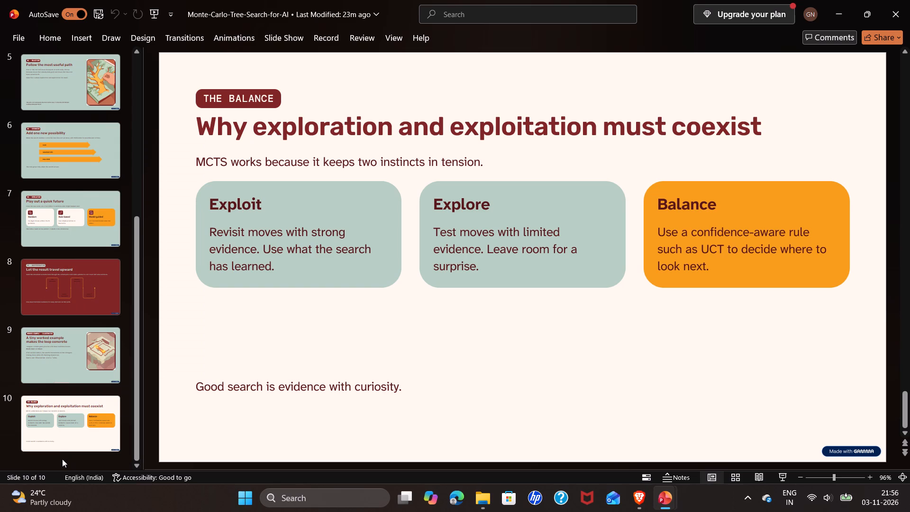
{"action": "key", "text": "ctrl+v"}
Copy the IARE title slide from Online-grocery-inventory into Monte-Carlo-Tree-Search-for-AI and move it to the first position.
{"action": "scroll", "coordinate": [90, 363], "scroll_direction": "up", "scroll_amount": 7, "text": "ctrl"}
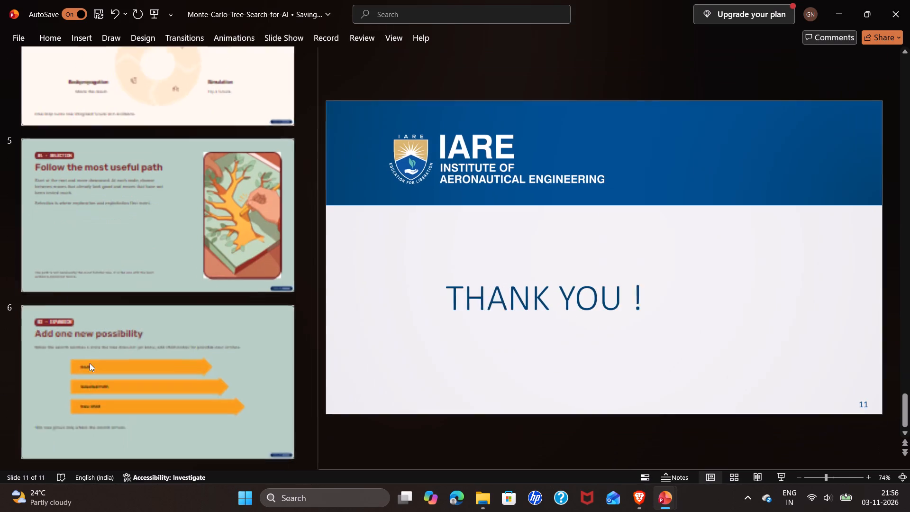
{"action": "key", "text": "alt+Tab"}
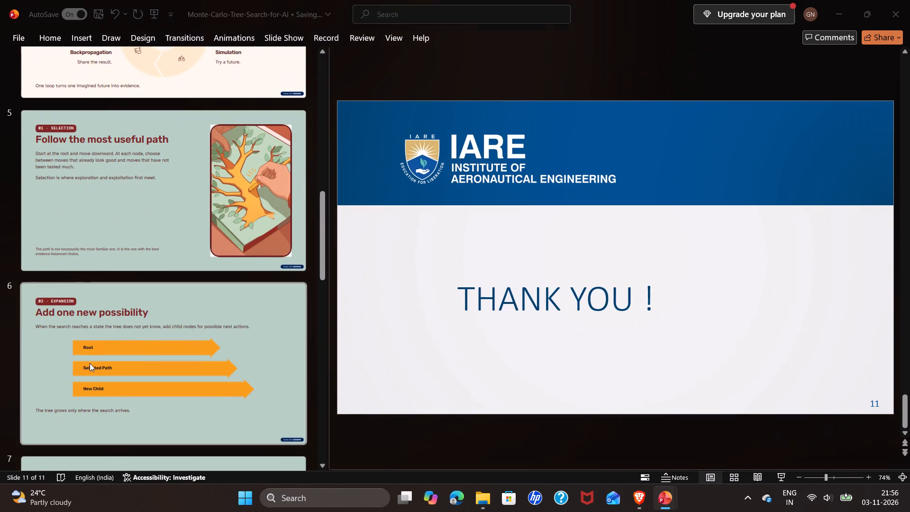
{"action": "scroll", "coordinate": [44, 302], "scroll_direction": "up", "scroll_amount": 14}
{"action": "scroll", "coordinate": [73, 197], "scroll_direction": "up", "scroll_amount": 8}
{"action": "left_click", "coordinate": [107, 86]}
{"action": "right_click", "coordinate": [106, 88]}
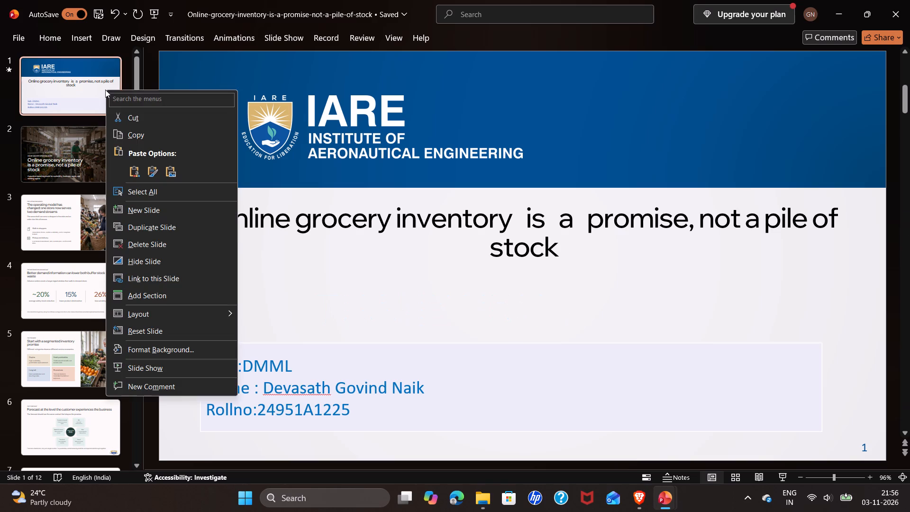
{"action": "left_click", "coordinate": [126, 140]}
{"action": "key", "text": "alt+Tab"}
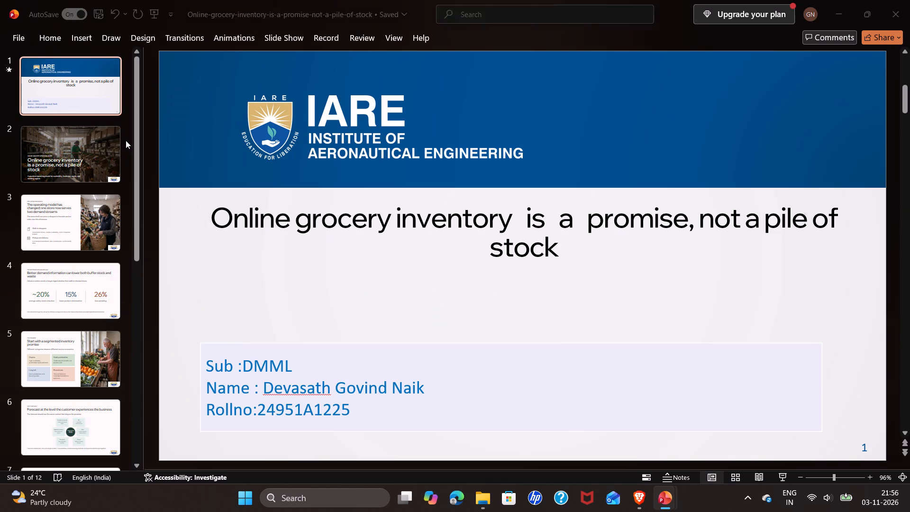
{"action": "scroll", "coordinate": [122, 145], "scroll_direction": "up", "scroll_amount": 14}
{"action": "left_click", "coordinate": [126, 133]}
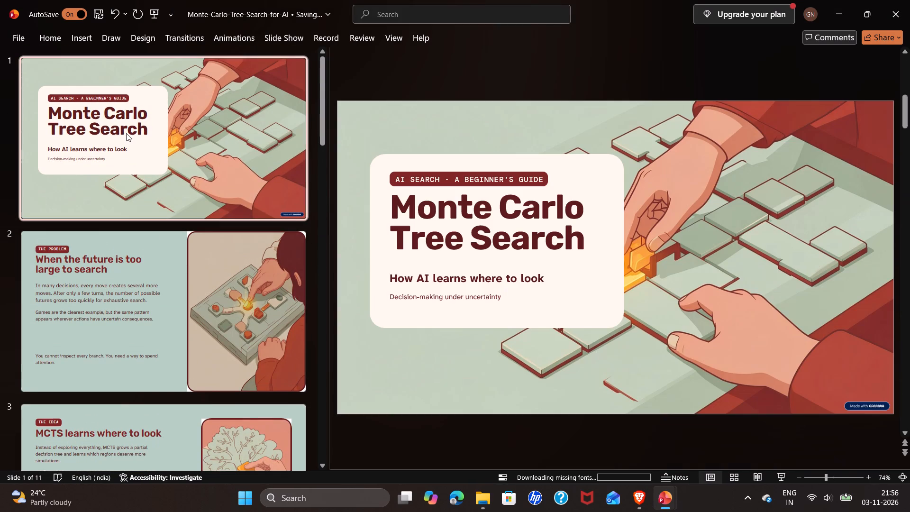
{"action": "key", "text": "ctrl+v"}
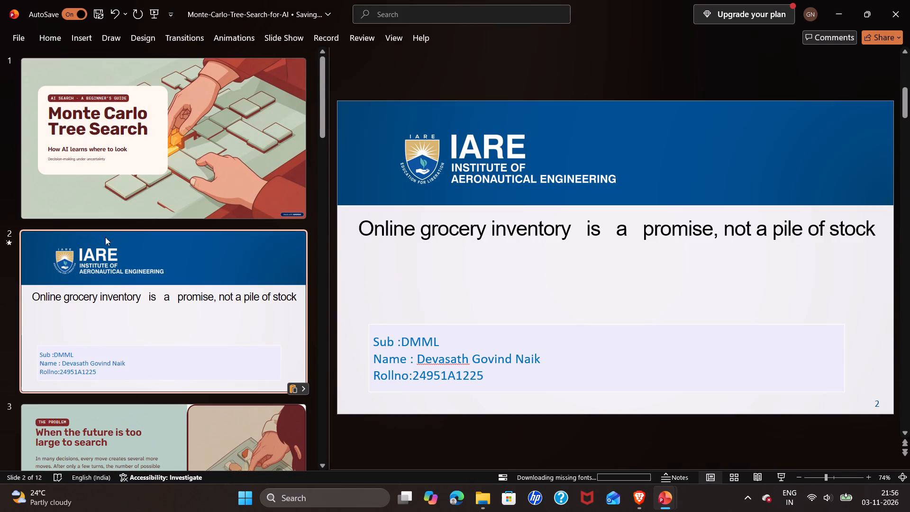
{"action": "left_click_drag", "start_coordinate": [90, 350], "coordinate": [113, 179]}
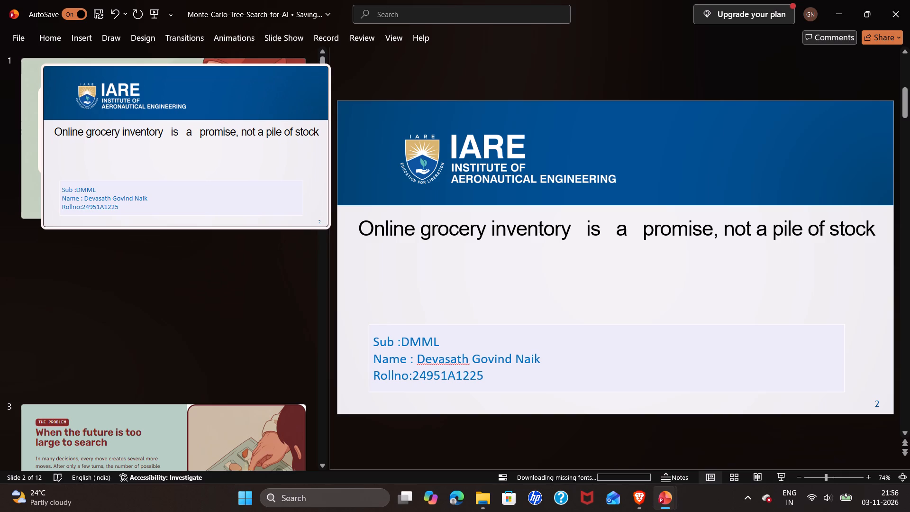
{"action": "left_click_drag", "start_coordinate": [113, 179], "coordinate": [116, 170]}
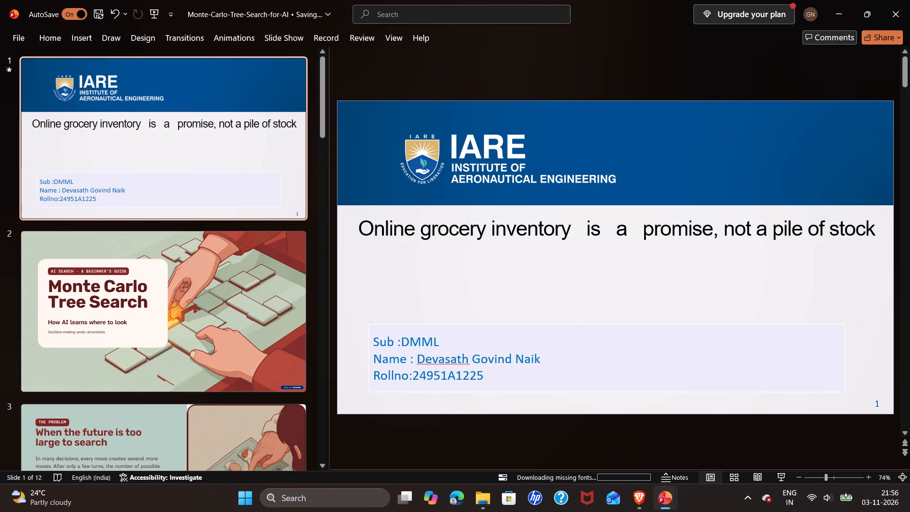
Replace the subject DMML on the title slide with "Artificial Inteligence".
{"action": "left_click", "coordinate": [444, 345]}
{"action": "left_click_drag", "start_coordinate": [443, 341], "coordinate": [416, 347]}
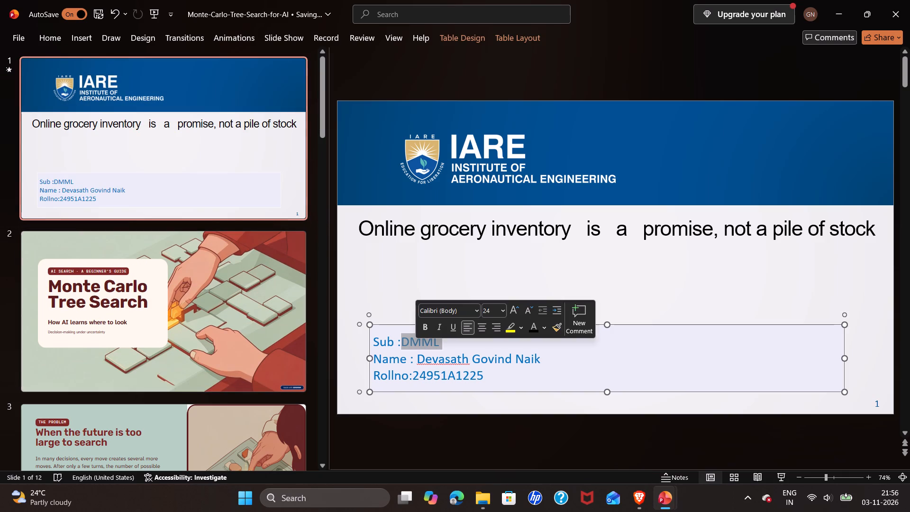
{"action": "type", "text": "Arti"}
{"action": "type", "text": "fi"}
{"action": "key", "text": "i"}
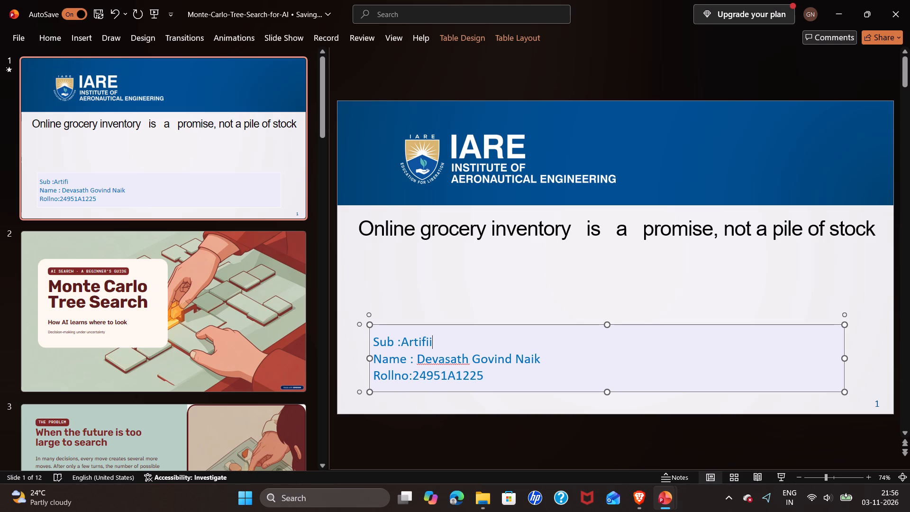
{"action": "key", "text": "BackSpace"}
{"action": "type", "text": "cisl"}
{"action": "key", "text": "space"}
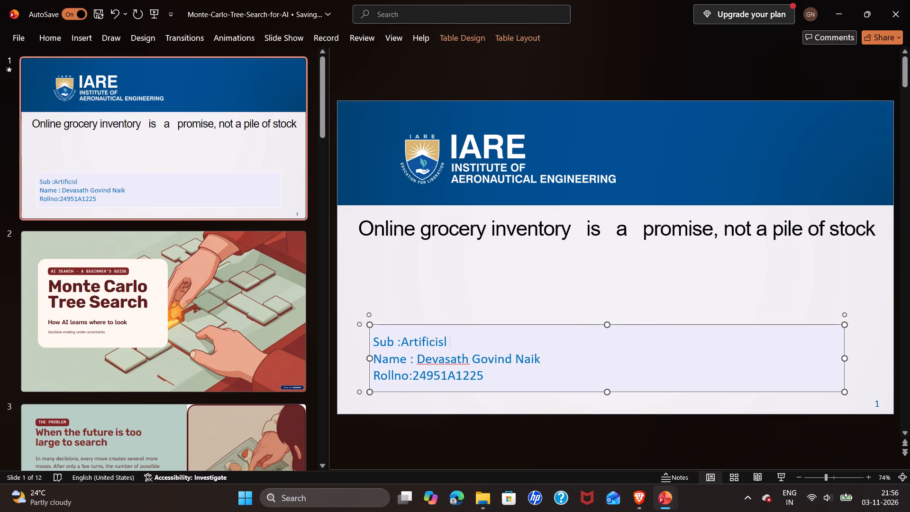
{"action": "key", "text": "BackSpace"}
{"action": "key", "text": "BackSpace"}
{"action": "key", "text": "s"}
{"action": "key", "text": "BackSpace"}
{"action": "key", "text": "BackSpace"}
{"action": "type", "text": "sl"}
{"action": "key", "text": "space"}
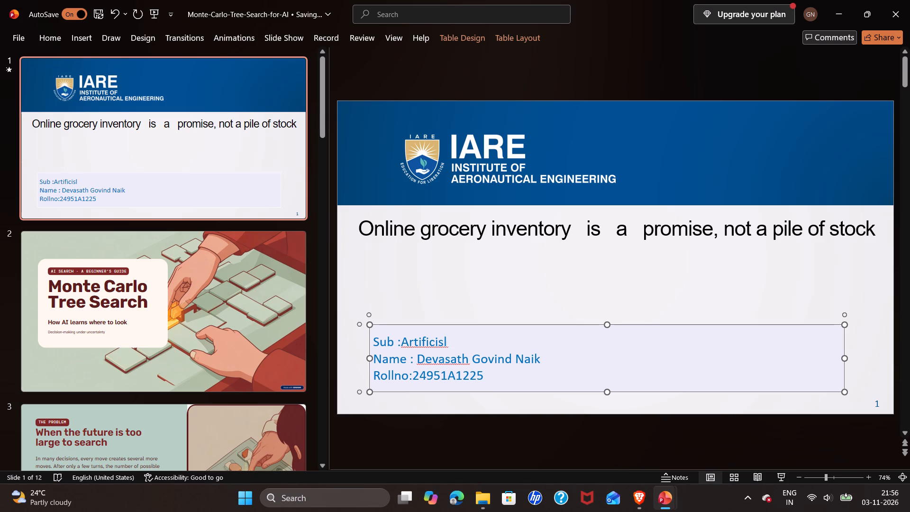
{"action": "key", "text": "BackSpace"}
{"action": "key", "text": "BackSpace"}
{"action": "key", "text": "BackSpace"}
{"action": "type", "text": "al"}
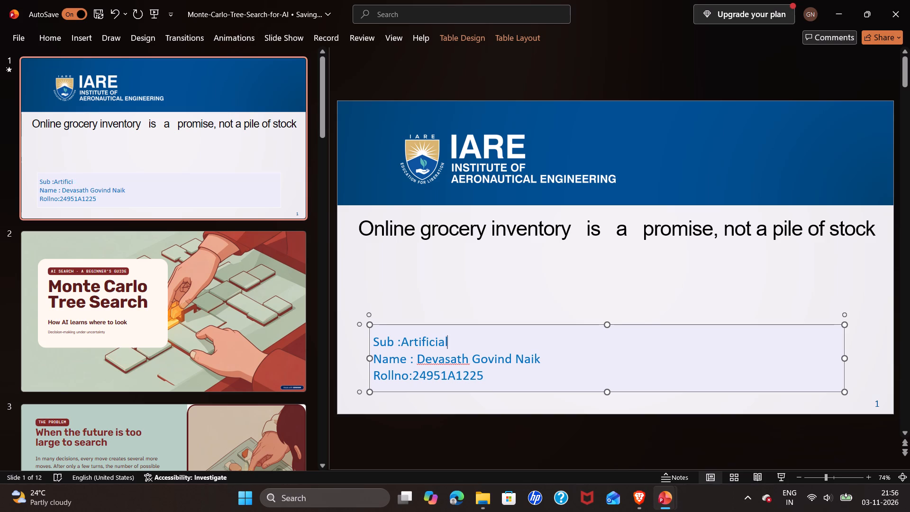
{"action": "key", "text": "space"}
{"action": "type", "text": "Inteli"}
{"action": "type", "text": "gence"}
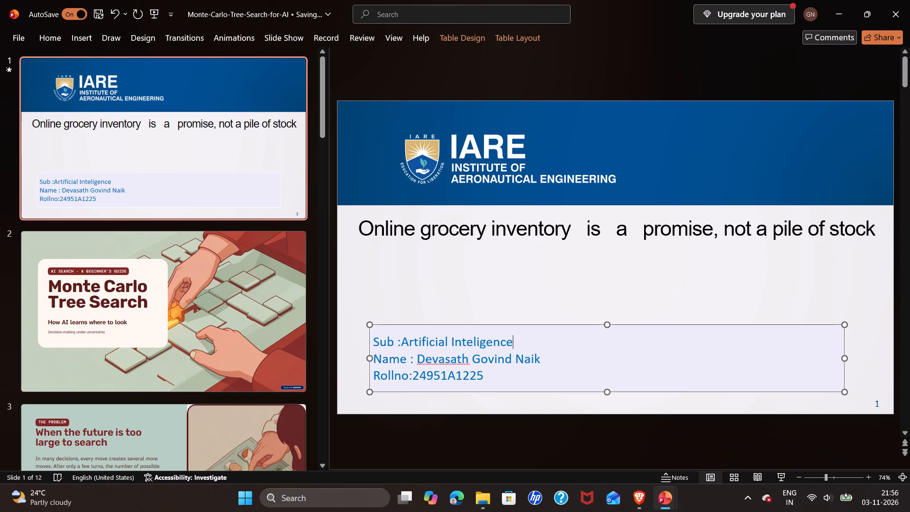
Copy the IARE logo from slide 2 of Online-grocery-inventory and paste it onto slide 2 of Monte-Carlo-Tree-Search-for-AI.
{"action": "key", "text": "alt+Tab"}
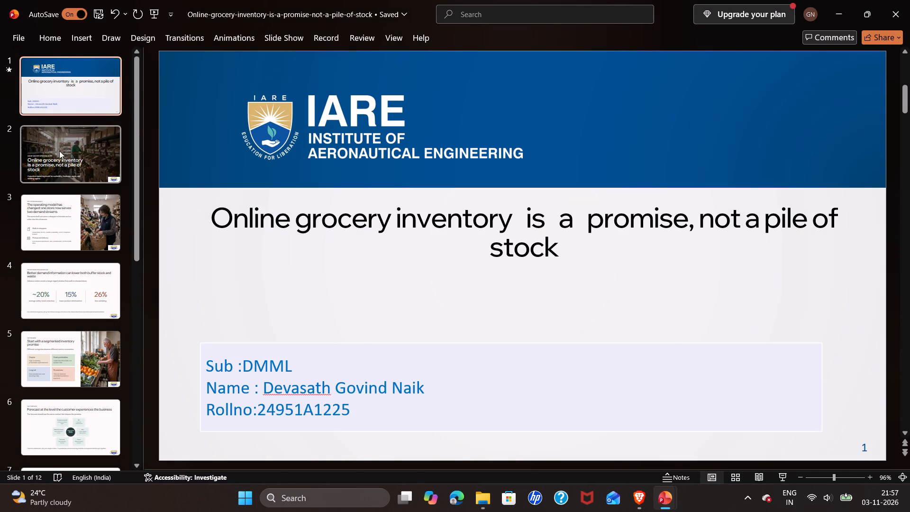
{"action": "left_click", "coordinate": [66, 163]}
{"action": "right_click", "coordinate": [843, 445]}
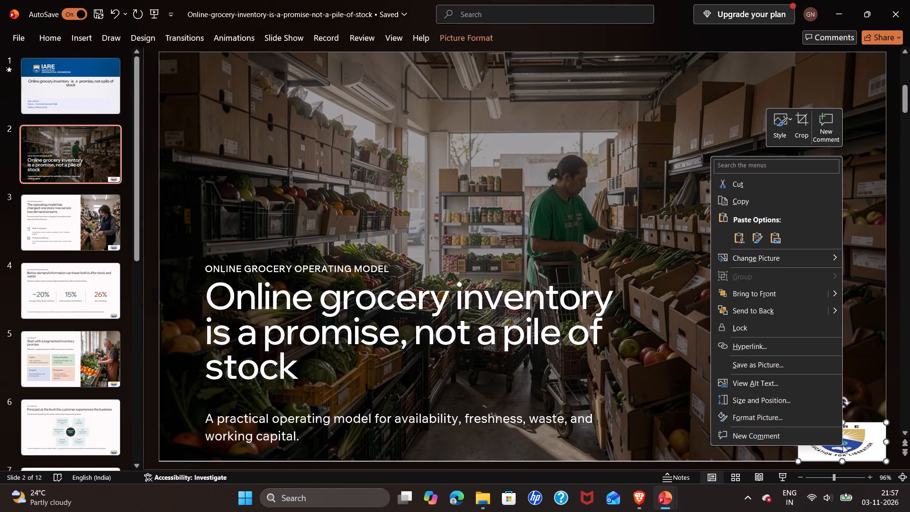
{"action": "left_click", "coordinate": [737, 203]}
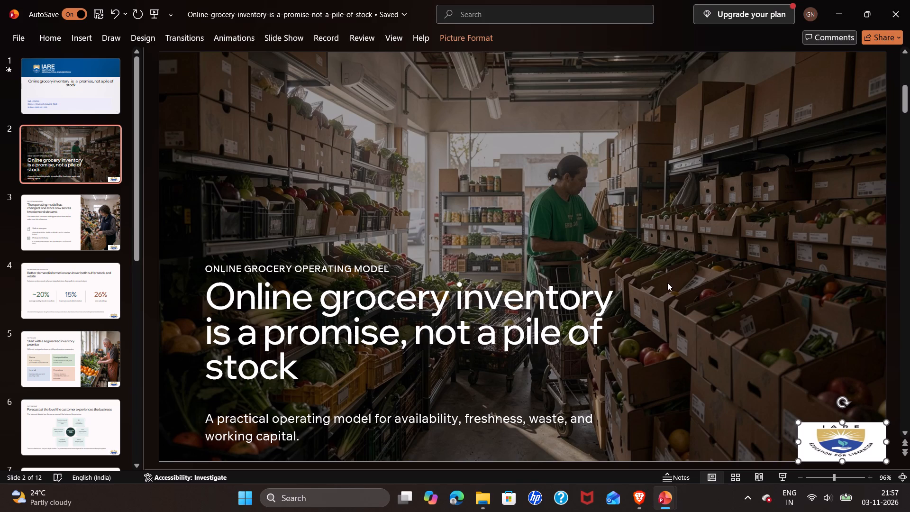
{"action": "key", "text": "alt+Tab"}
{"action": "left_click", "coordinate": [216, 312]}
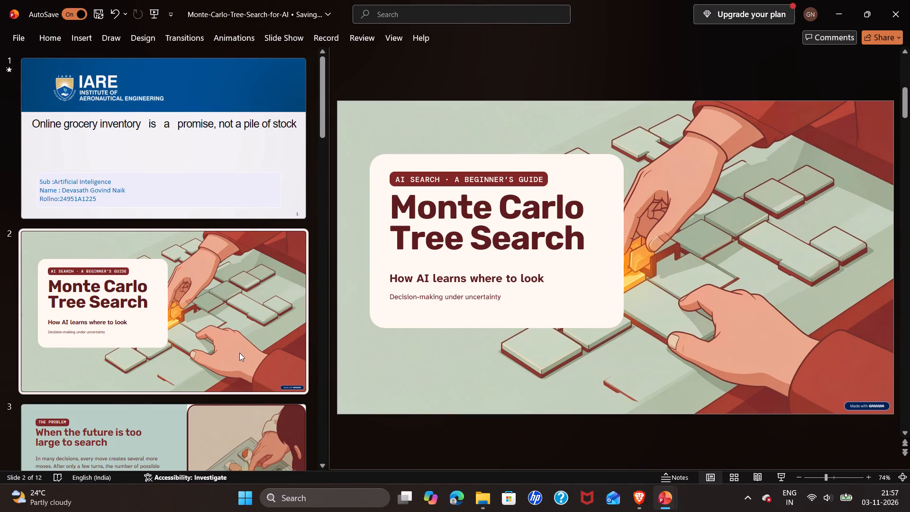
{"action": "key", "text": "ctrl+v"}
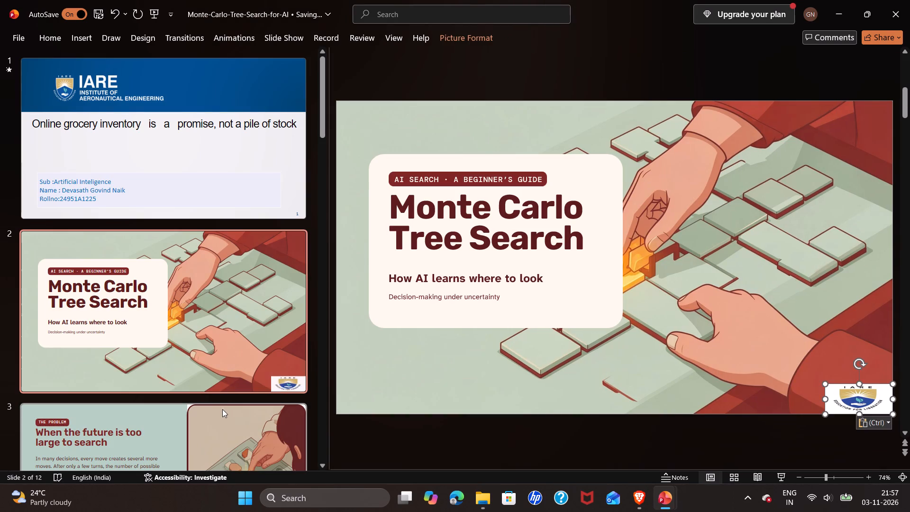
{"action": "key", "text": "Down"}
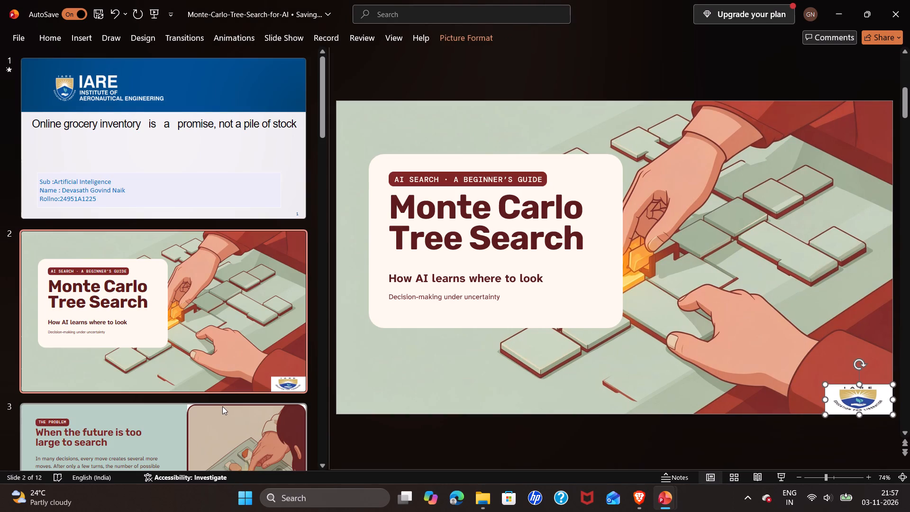
{"action": "key", "text": "Up"}
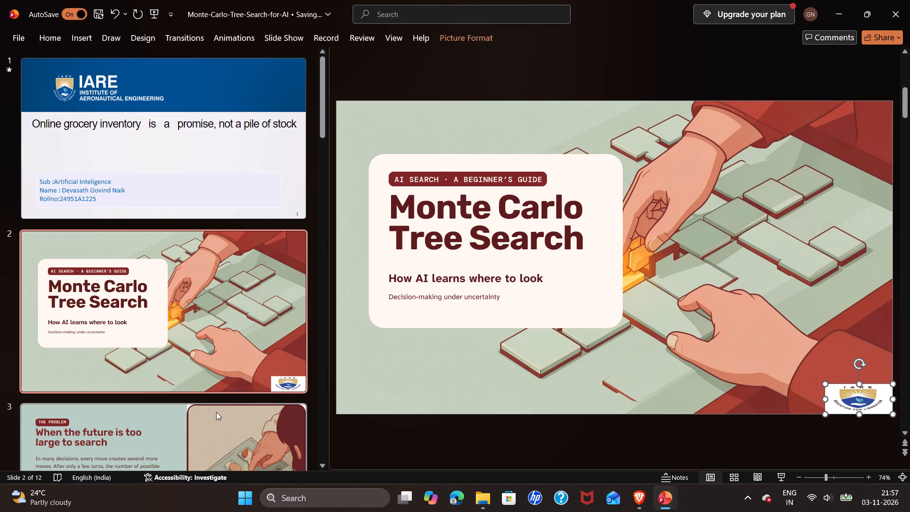
Paste the copied IARE logo onto slides 3, 4, 5, 6 and 7 of Monte-Carlo-Tree-Search-for-AI.
{"action": "scroll", "coordinate": [198, 370], "scroll_direction": "down", "scroll_amount": 3}
{"action": "left_click", "coordinate": [201, 250]}
{"action": "key", "text": "ctrl+v"}
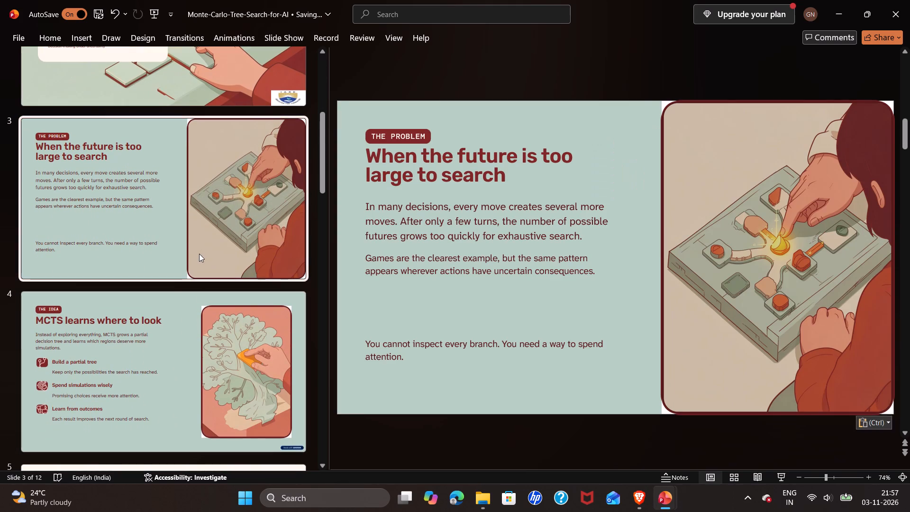
{"action": "left_click", "coordinate": [155, 332]}
{"action": "key", "text": "ctrl+v"}
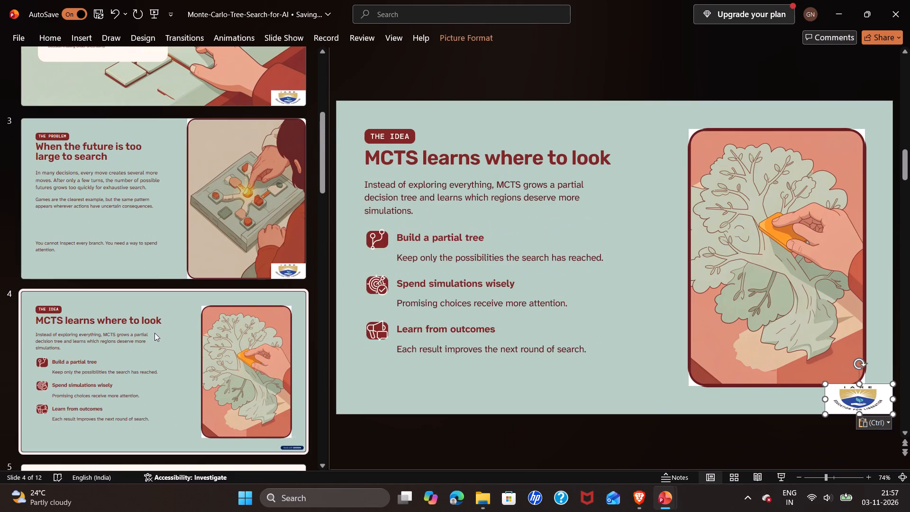
{"action": "scroll", "coordinate": [155, 333], "scroll_direction": "down", "scroll_amount": 2}
{"action": "left_click", "coordinate": [155, 333]}
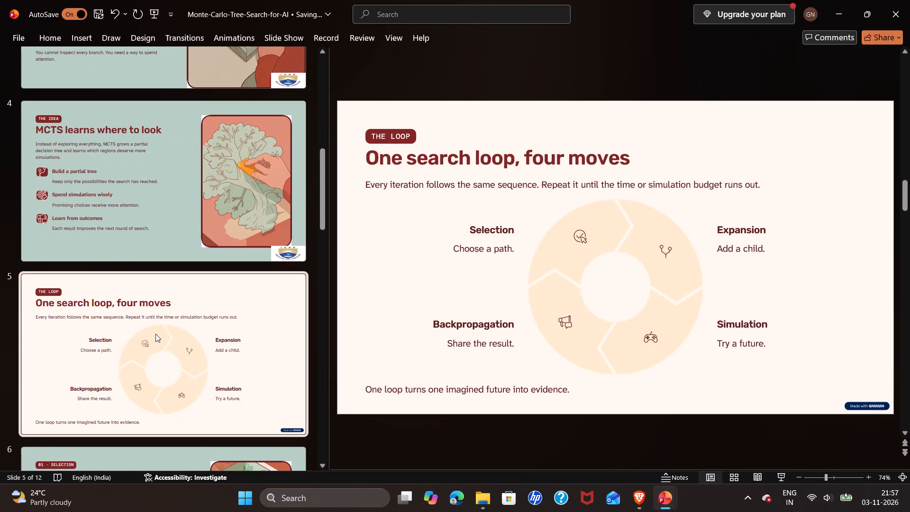
{"action": "key", "text": "ctrl+v"}
{"action": "scroll", "coordinate": [155, 334], "scroll_direction": "down", "scroll_amount": 3}
{"action": "left_click", "coordinate": [168, 298]}
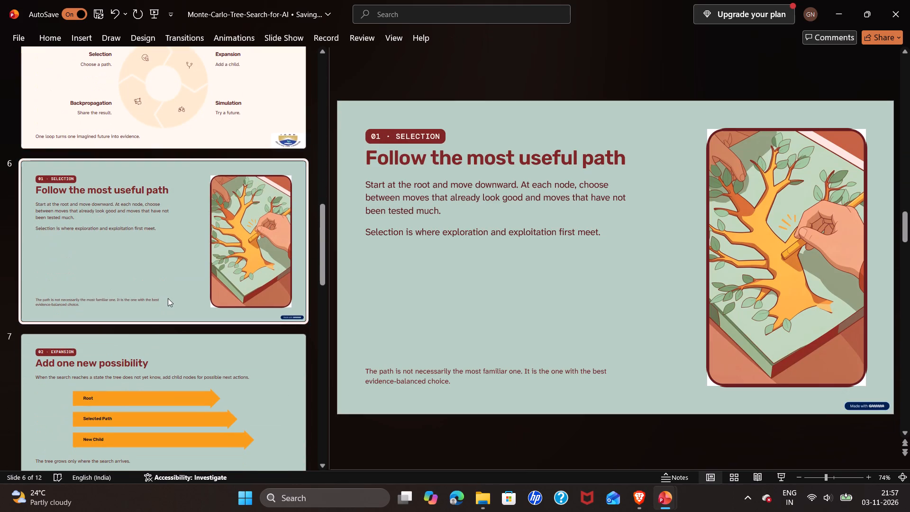
{"action": "key", "text": "ctrl+v"}
{"action": "scroll", "coordinate": [167, 298], "scroll_direction": "down", "scroll_amount": 3}
{"action": "left_click", "coordinate": [191, 201]}
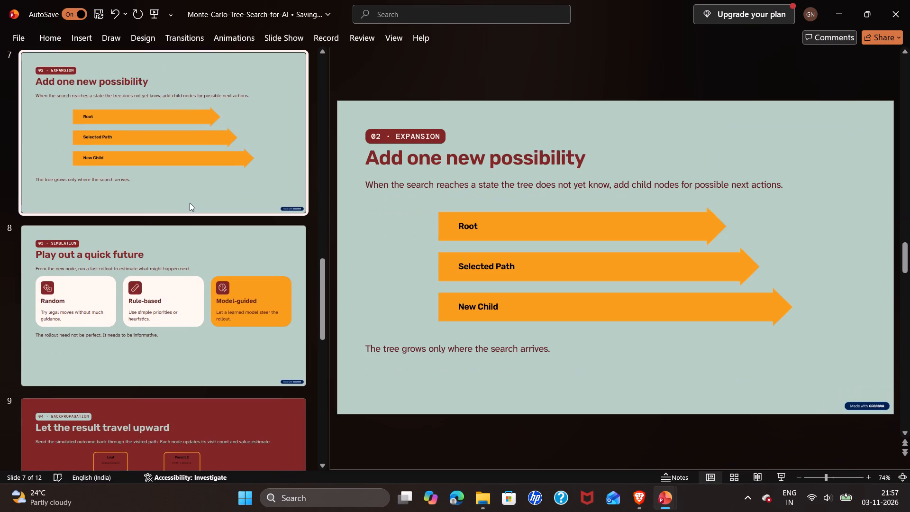
{"action": "key", "text": "ctrl+v"}
Paste the IARE logo onto slides 8, 9, 10 and 11, ending before the THANK YOU slide.
{"action": "left_click", "coordinate": [172, 270]}
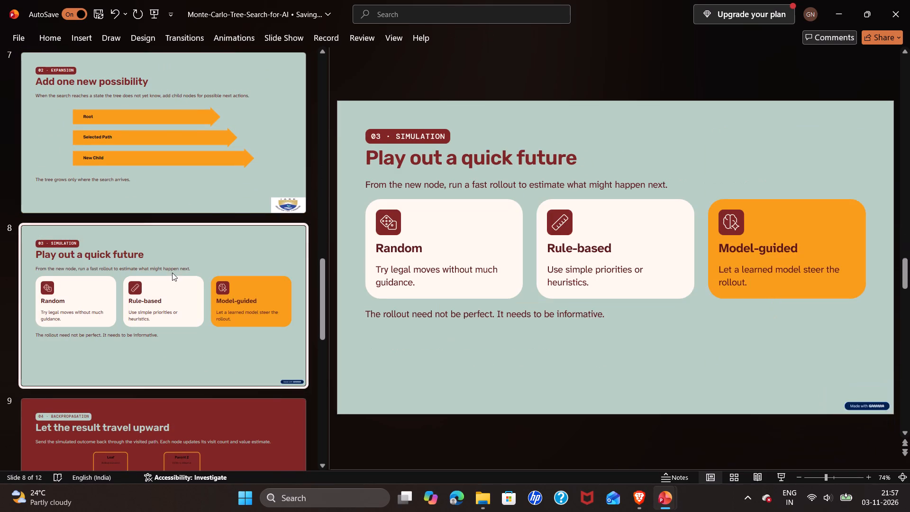
{"action": "key", "text": "ctrl+v"}
{"action": "scroll", "coordinate": [172, 273], "scroll_direction": "down", "scroll_amount": 3}
{"action": "left_click", "coordinate": [185, 238]}
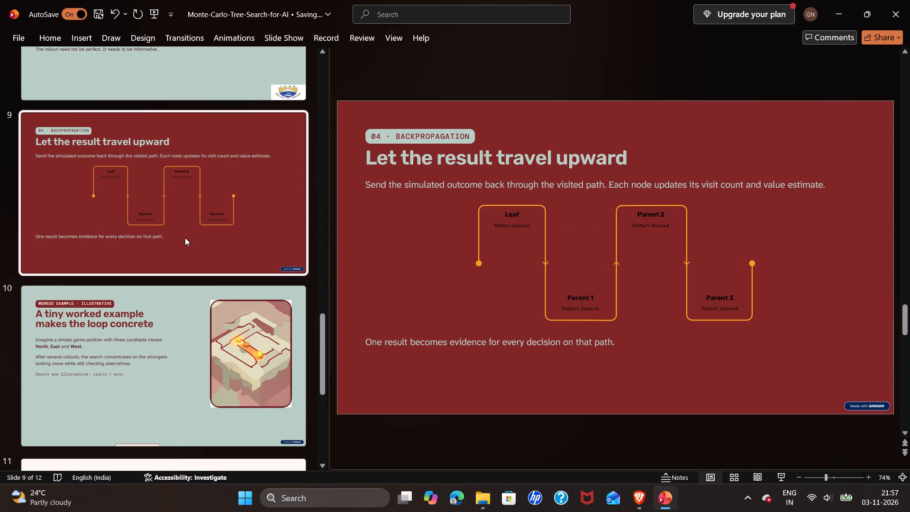
{"action": "key", "text": "ctrl+v"}
{"action": "scroll", "coordinate": [185, 238], "scroll_direction": "down", "scroll_amount": 1}
{"action": "left_click", "coordinate": [185, 239]}
{"action": "key", "text": "ctrl+v"}
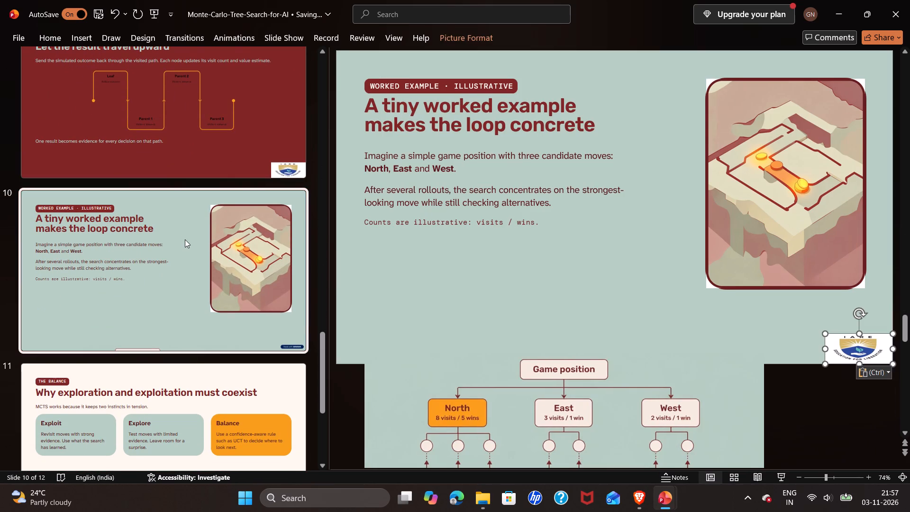
{"action": "scroll", "coordinate": [185, 239], "scroll_direction": "down", "scroll_amount": 3}
{"action": "double_click", "coordinate": [185, 239]}
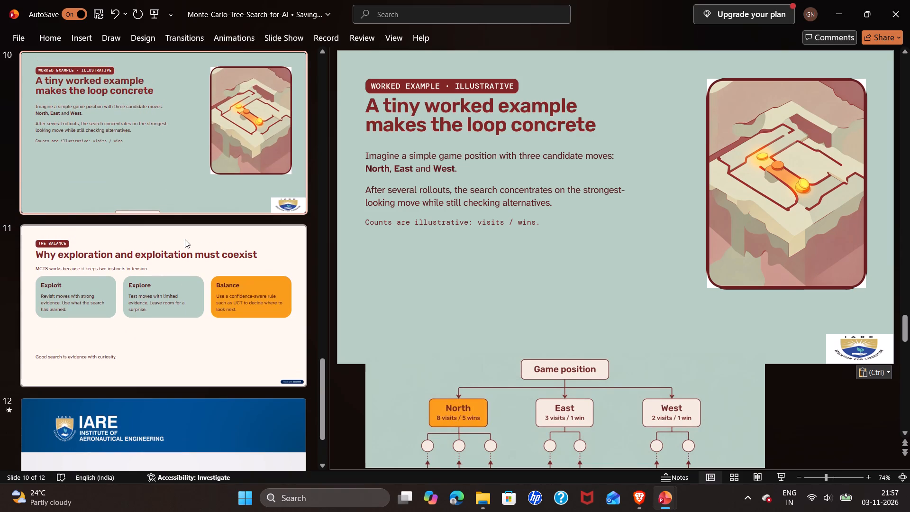
{"action": "left_click", "coordinate": [185, 239]}
{"action": "key", "text": "ctrl+v"}
{"action": "scroll", "coordinate": [185, 239], "scroll_direction": "down", "scroll_amount": 3}
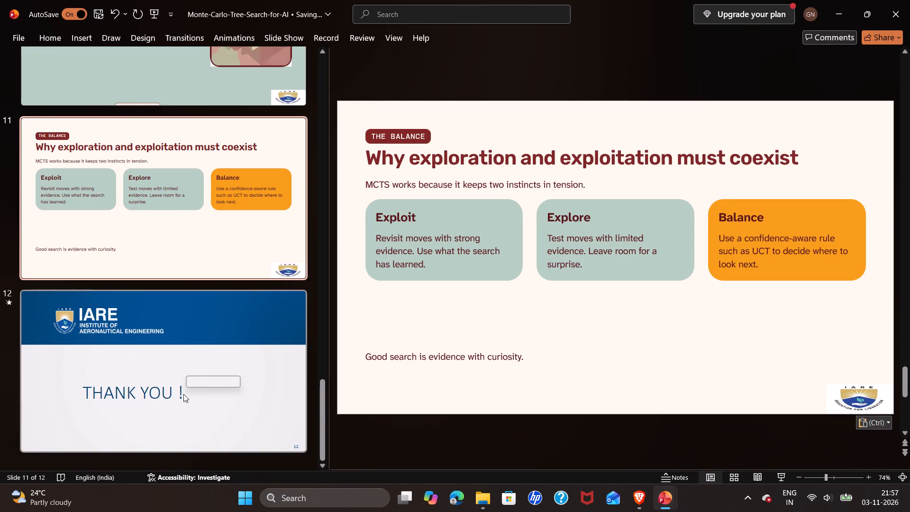
Save the Monte-Carlo-Tree-Search-for-AI presentation.
{"action": "key", "text": "ctrl+s"}
{"action": "key", "text": "ctrl+s"}
{"action": "key", "text": "ctrl+s"}
{"action": "key", "text": "ctrl+s"}
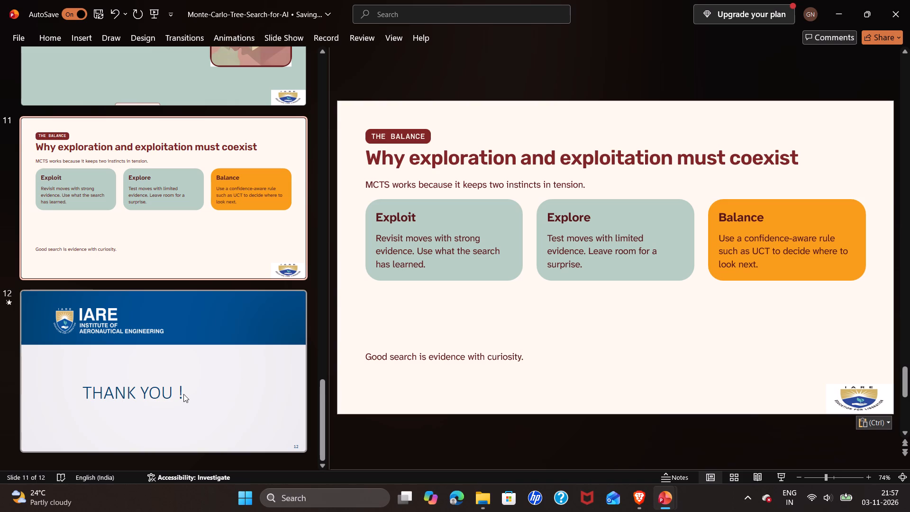
Switch to the V SEM AIT II folder in File Explorer.
{"action": "key", "text": "alt+Tab"}
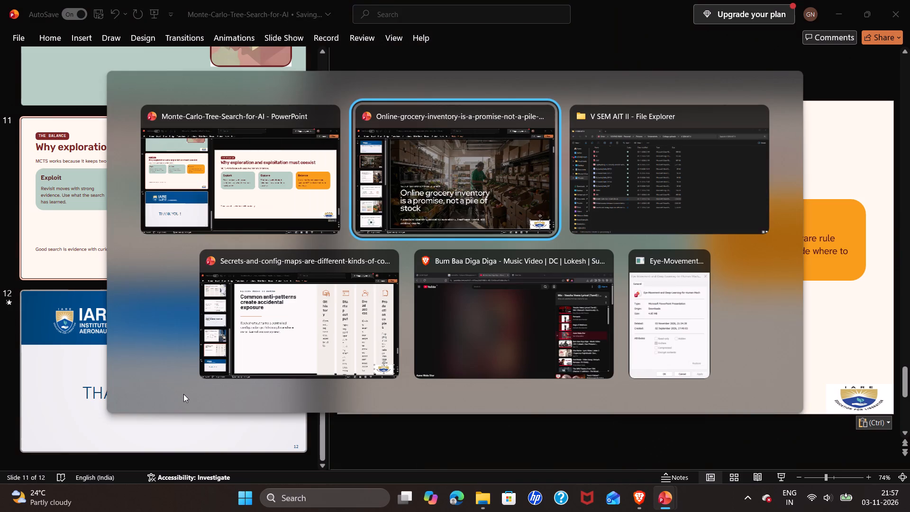
{"action": "key", "text": "alt+Tab"}
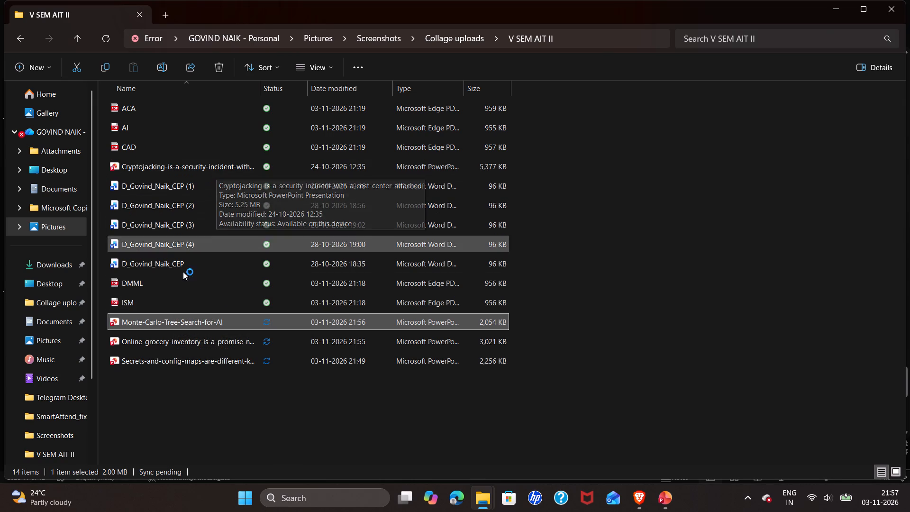
Open the ISM PDF and examine the self-assessment form through the project report's title page on page 4.
{"action": "left_click", "coordinate": [176, 297]}
{"action": "left_click", "coordinate": [176, 297]}
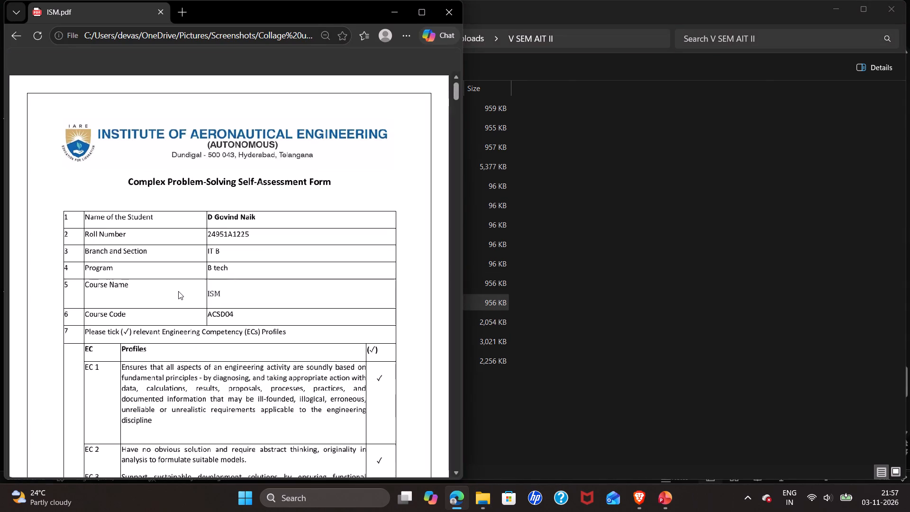
{"action": "scroll", "coordinate": [190, 277], "scroll_direction": "down", "scroll_amount": 2}
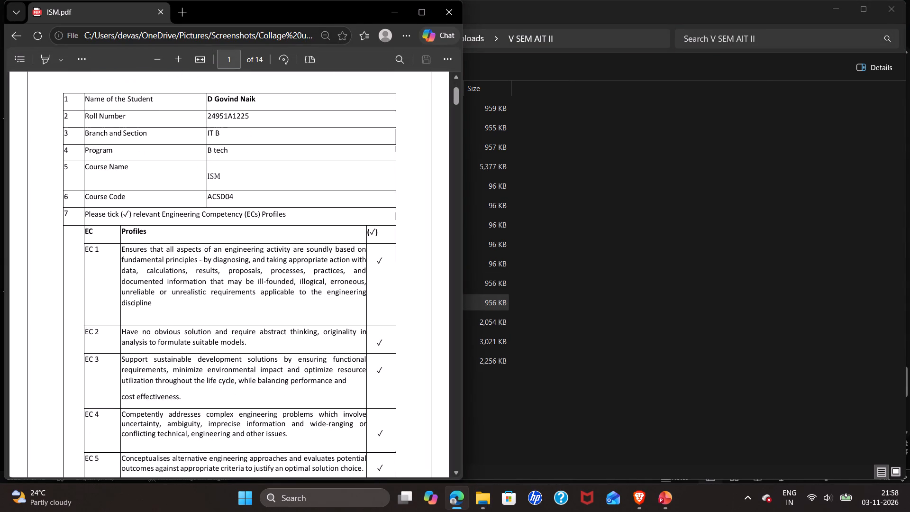
{"action": "scroll", "coordinate": [189, 279], "scroll_direction": "down", "scroll_amount": 17}
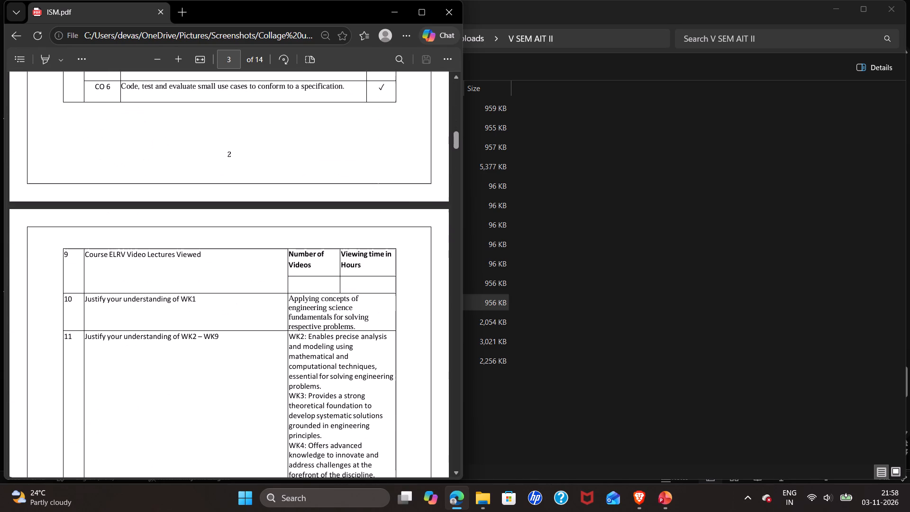
{"action": "scroll", "coordinate": [188, 281], "scroll_direction": "down", "scroll_amount": 10}
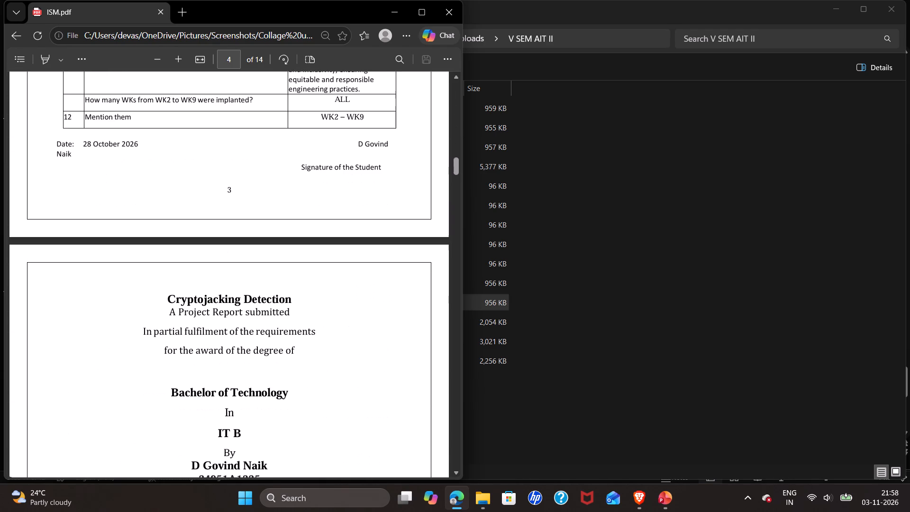
{"action": "scroll", "coordinate": [188, 281], "scroll_direction": "down", "scroll_amount": 3}
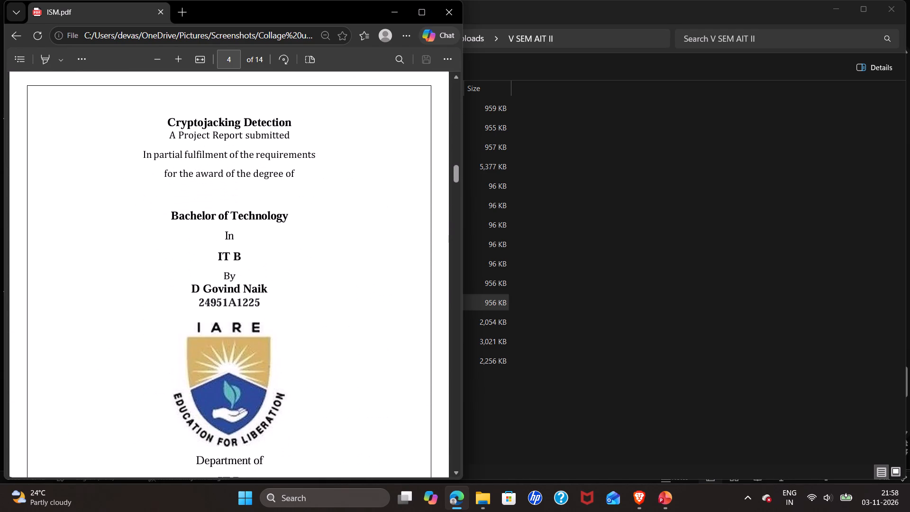
{"action": "scroll", "coordinate": [188, 281], "scroll_direction": "down", "scroll_amount": 4}
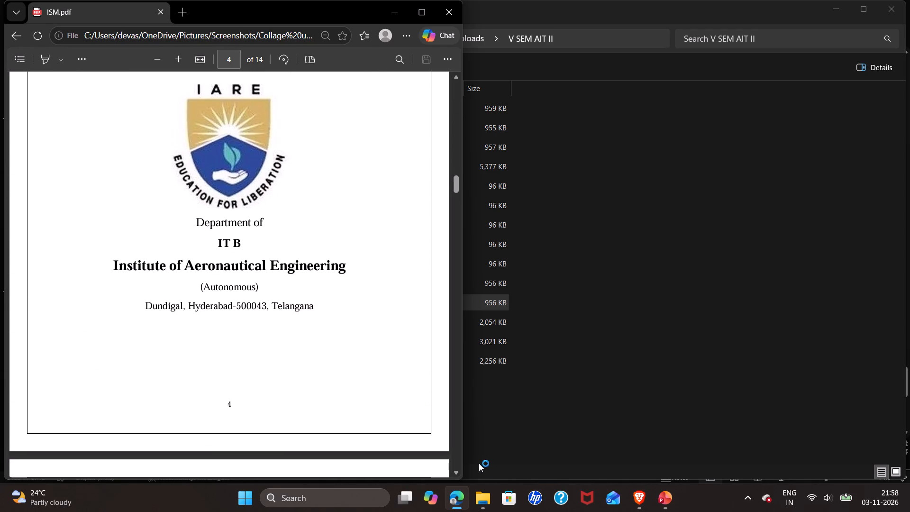
Open the Windows search.
{"action": "left_click", "coordinate": [342, 495]}
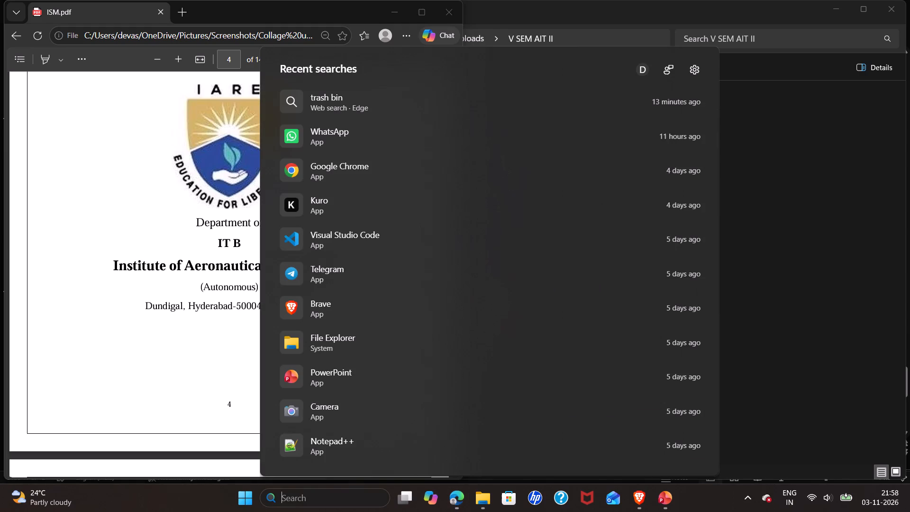
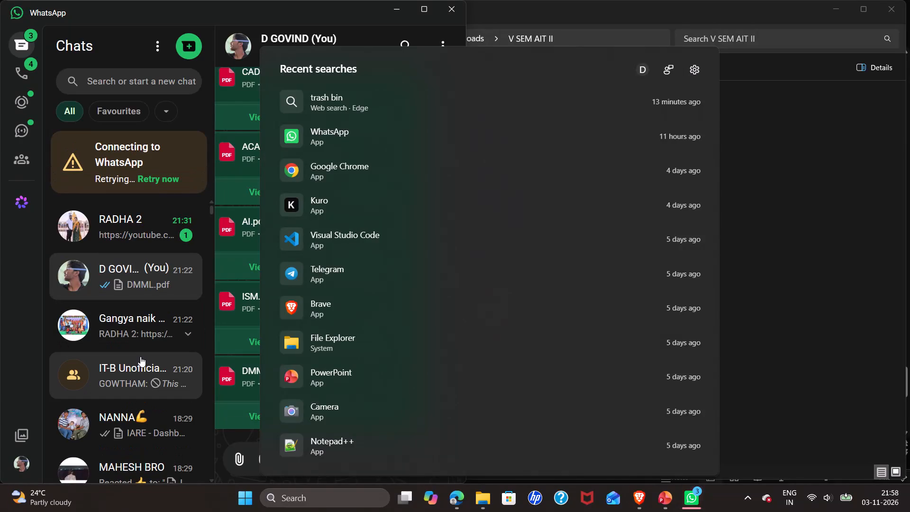
Open the IT-B group chat in WhatsApp.
{"action": "left_click", "coordinate": [139, 361]}
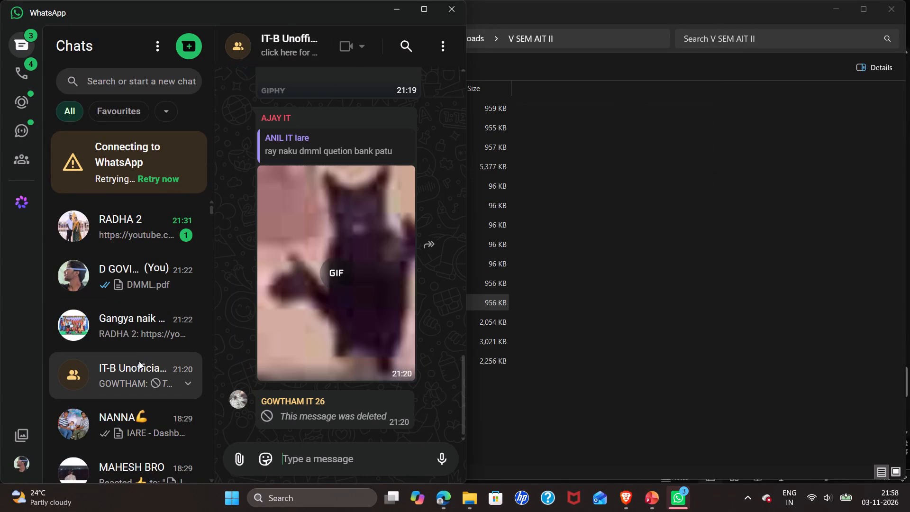
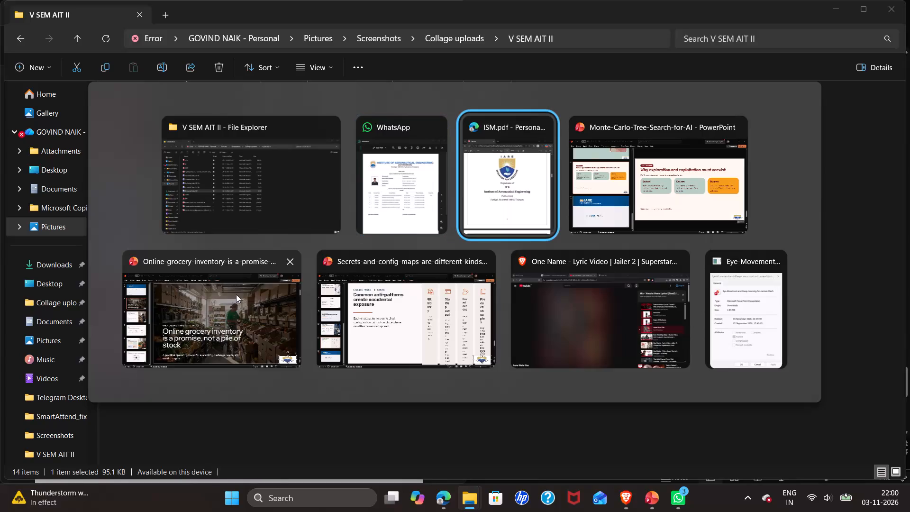
Glance back over the Monte-Carlo-Tree-Search-for-AI slides in PowerPoint and return to the V SEM AIT II folder in File Explorer.
{"action": "key", "text": "alt+Tab"}
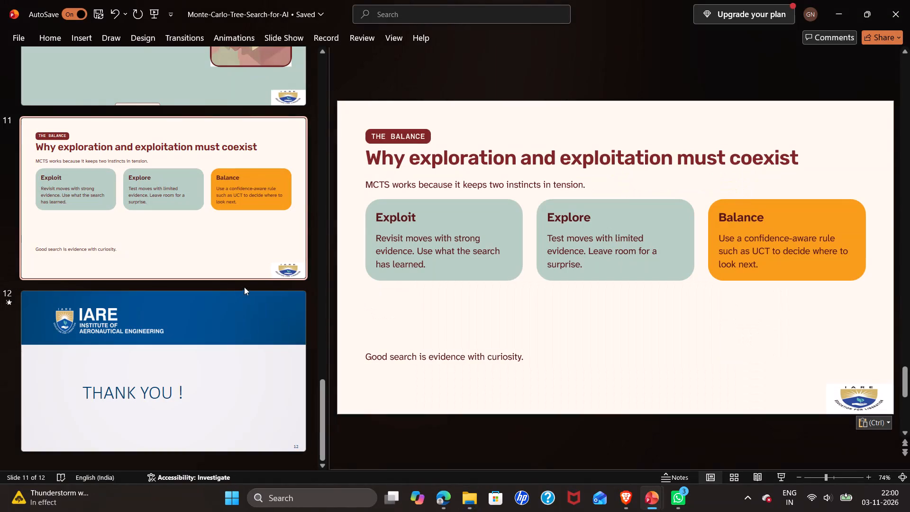
{"action": "scroll", "coordinate": [264, 295], "scroll_direction": "up", "scroll_amount": 7}
{"action": "key", "text": "alt+Tab"}
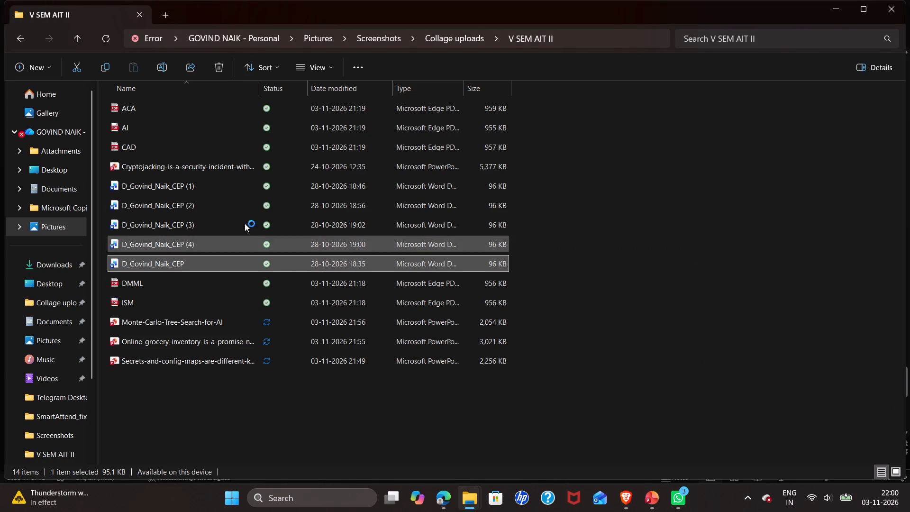
Open the Cryptojacking-is-a-security-incident presentation from the V SEM AIT II folder.
{"action": "double_click", "coordinate": [243, 169]}
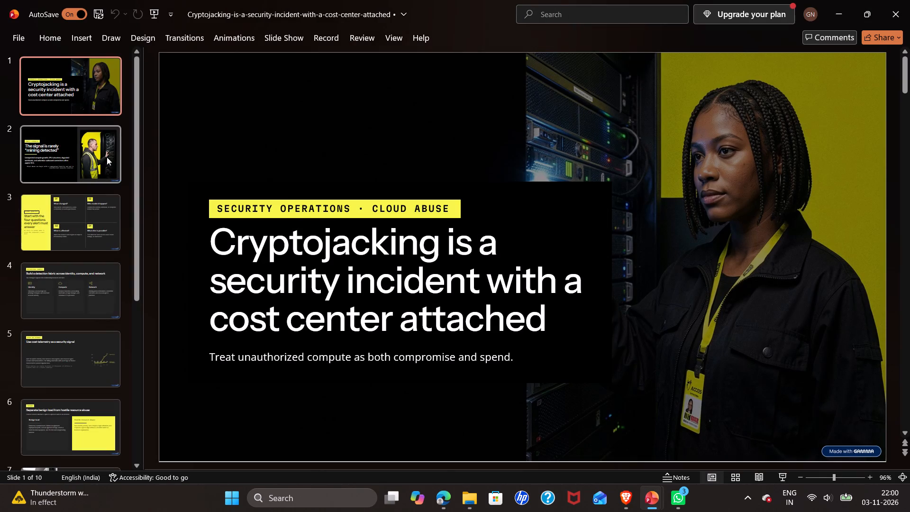
Copy the IARE title slide from Monte-Carlo-Tree-Search-for-AI into the Cryptojacking presentation and make it the first slide.
{"action": "key", "text": "alt+Tab"}
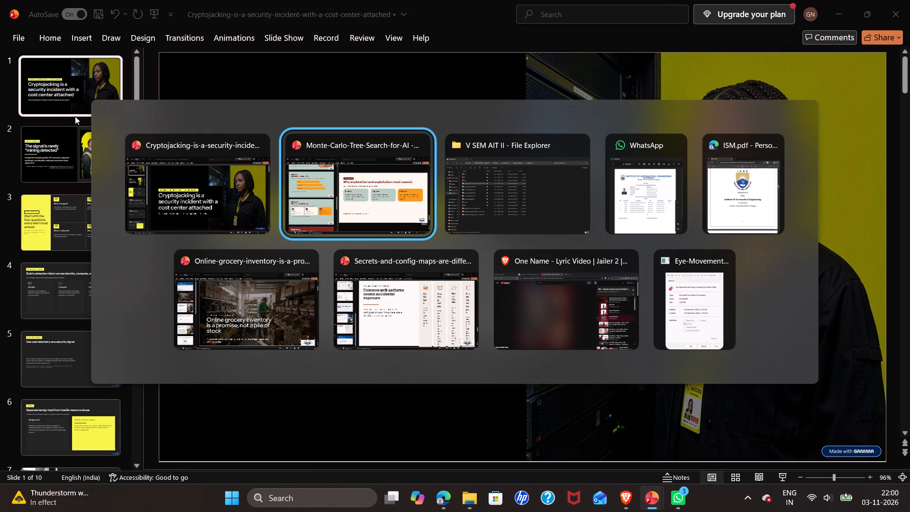
{"action": "scroll", "coordinate": [127, 158], "scroll_direction": "up", "scroll_amount": 12}
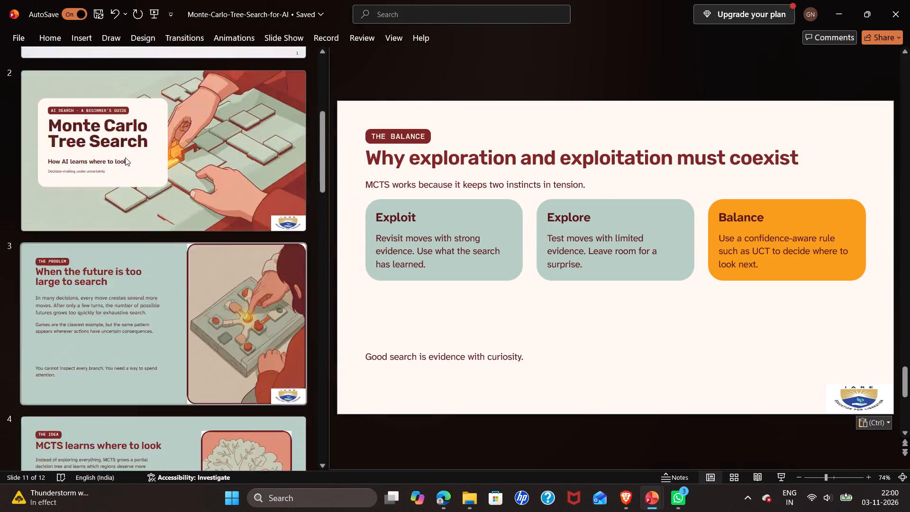
{"action": "scroll", "coordinate": [125, 157], "scroll_direction": "up", "scroll_amount": 8}
{"action": "right_click", "coordinate": [127, 157]}
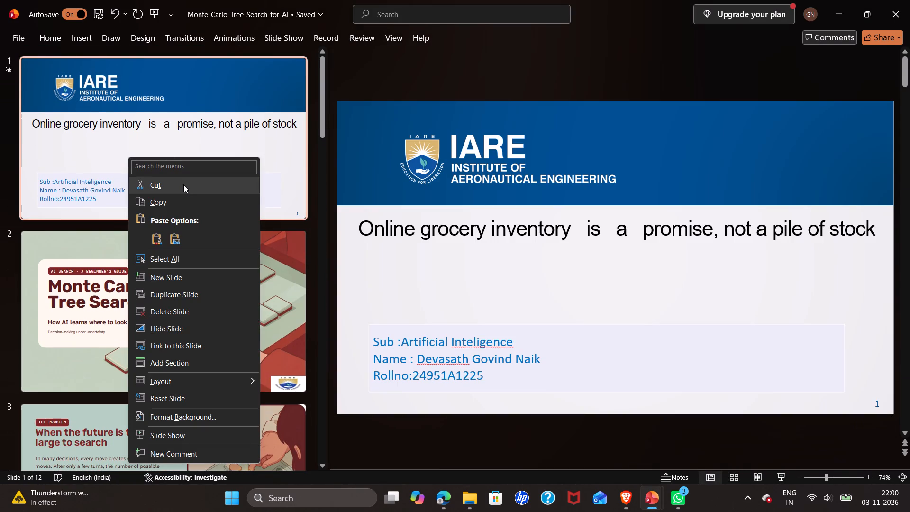
{"action": "left_click", "coordinate": [184, 199]}
{"action": "key", "text": "alt+Tab"}
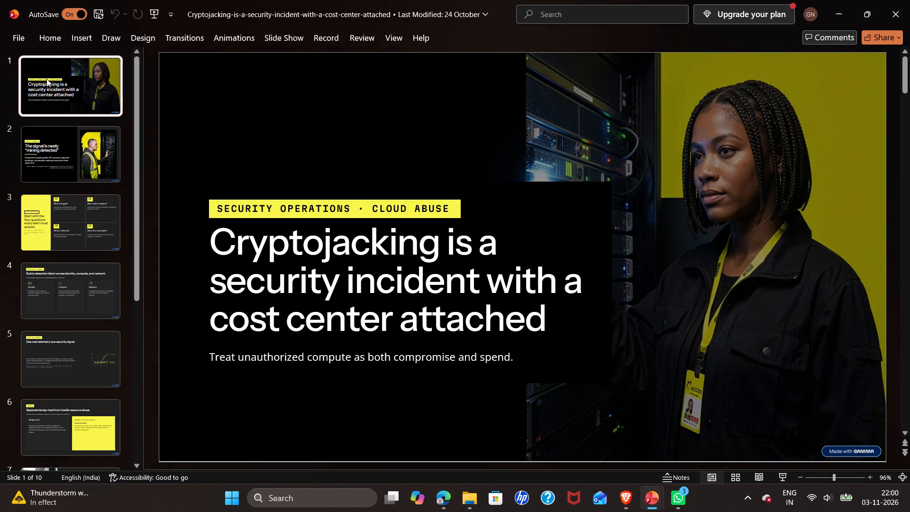
{"action": "key", "text": "ctrl+v"}
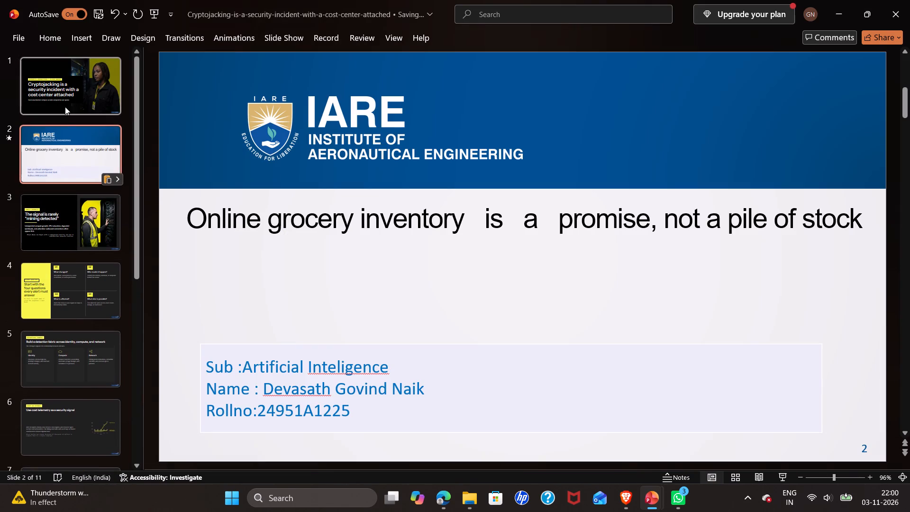
{"action": "left_click_drag", "start_coordinate": [59, 153], "coordinate": [65, 68]}
Replace the title on slide 1 with the heading copied from slide 2, "Cryptojacking is a security incident with a cost center attached".
{"action": "left_click", "coordinate": [81, 168]}
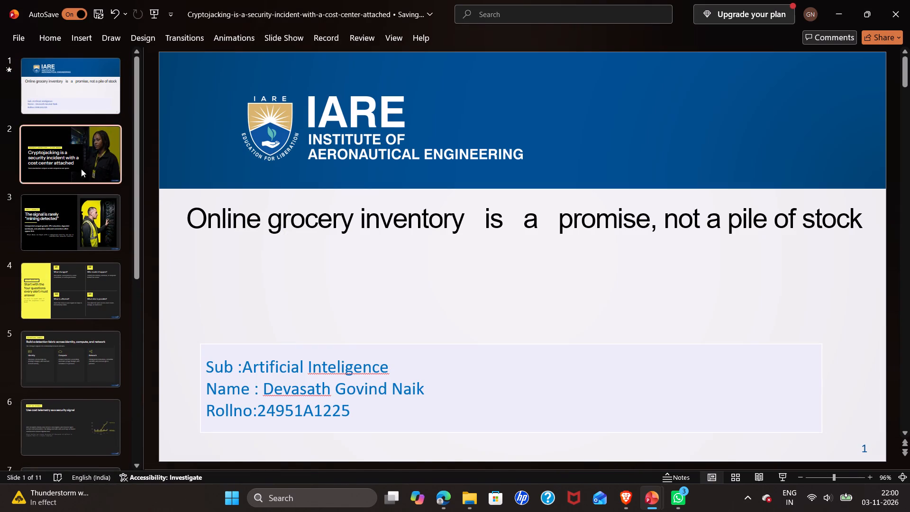
{"action": "left_click_drag", "start_coordinate": [554, 320], "coordinate": [278, 247]}
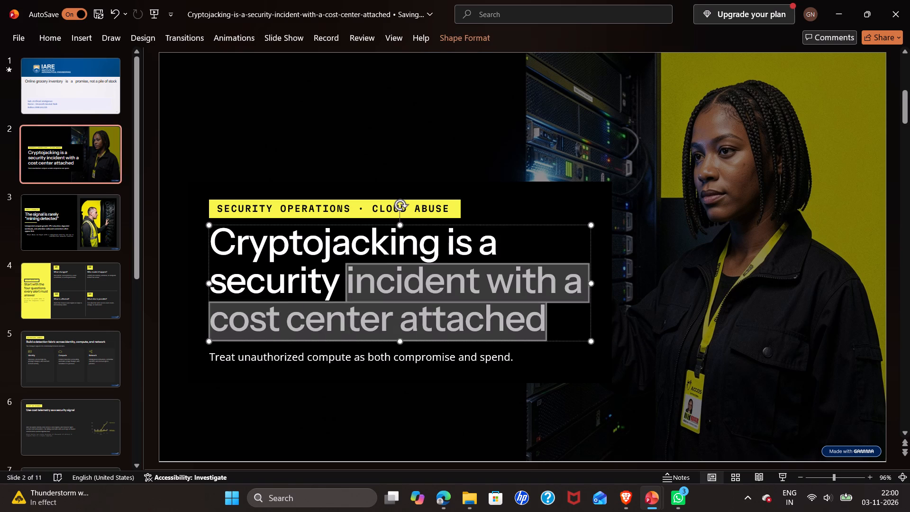
{"action": "left_click_drag", "start_coordinate": [278, 247], "coordinate": [187, 209]}
{"action": "key", "text": "ctrl+c"}
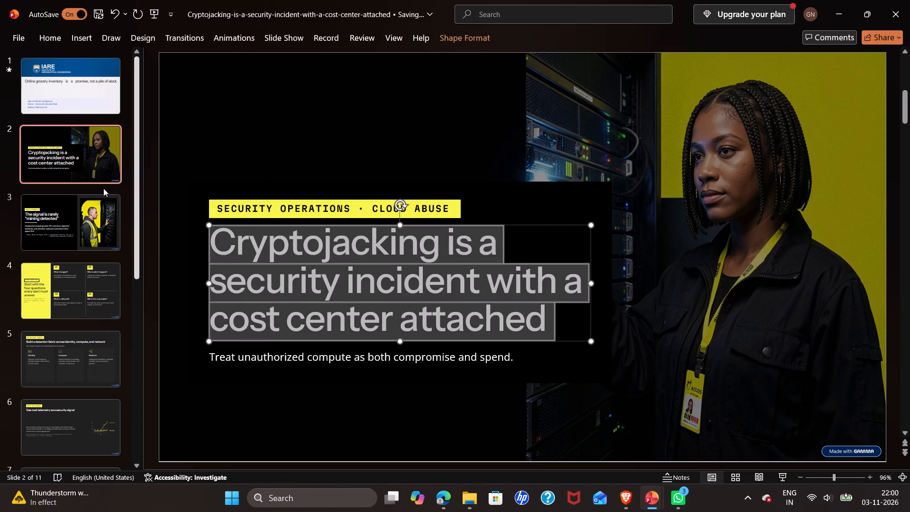
{"action": "left_click", "coordinate": [27, 88]}
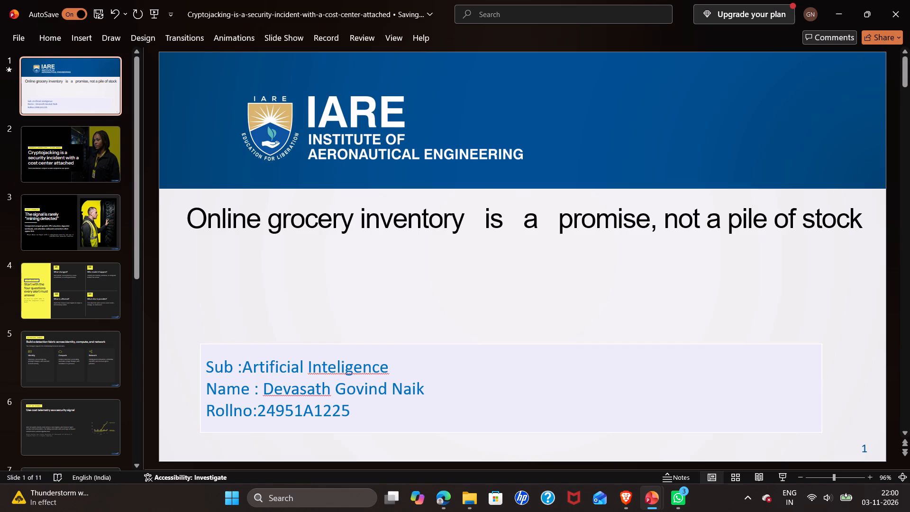
{"action": "left_click", "coordinate": [873, 216]}
{"action": "left_click_drag", "start_coordinate": [864, 216], "coordinate": [517, 226]}
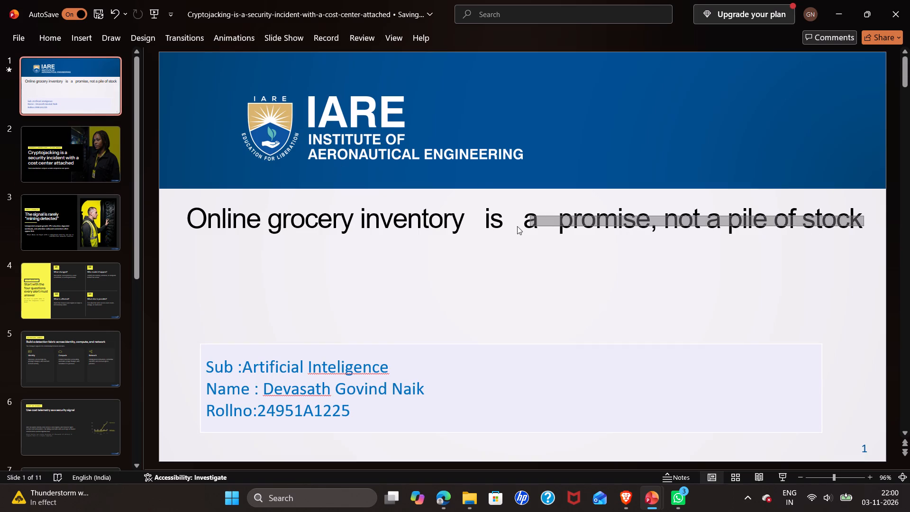
{"action": "left_click_drag", "start_coordinate": [517, 226], "coordinate": [192, 208]}
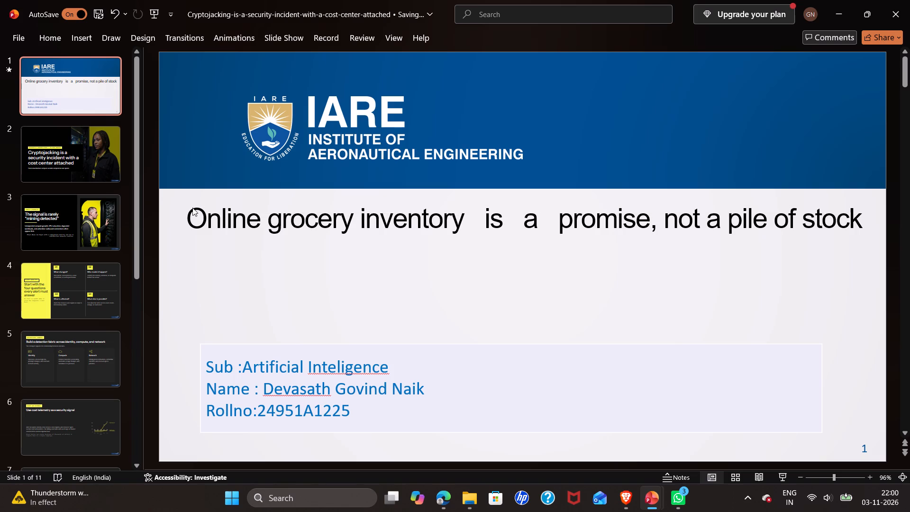
{"action": "left_click", "coordinate": [189, 211]}
{"action": "left_click_drag", "start_coordinate": [189, 211], "coordinate": [676, 212]}
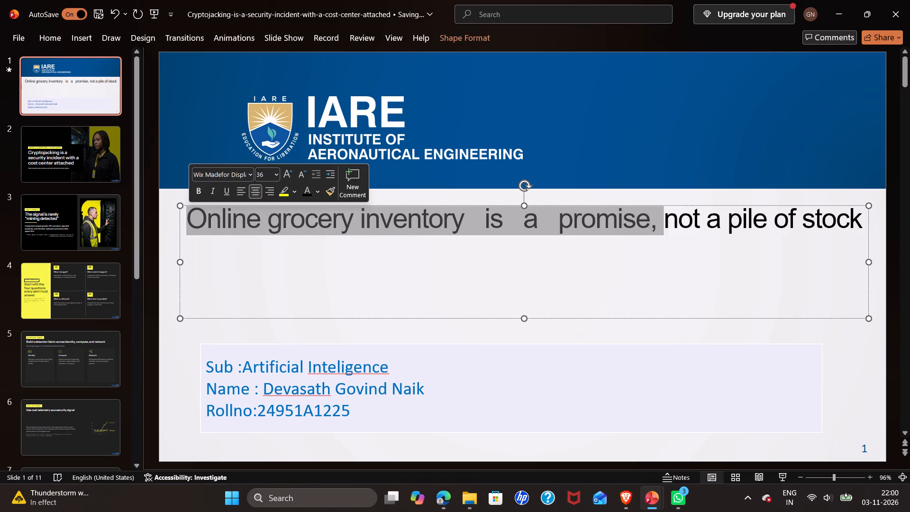
{"action": "left_click_drag", "start_coordinate": [676, 212], "coordinate": [841, 215]}
{"action": "key", "text": "ctrl+v"}
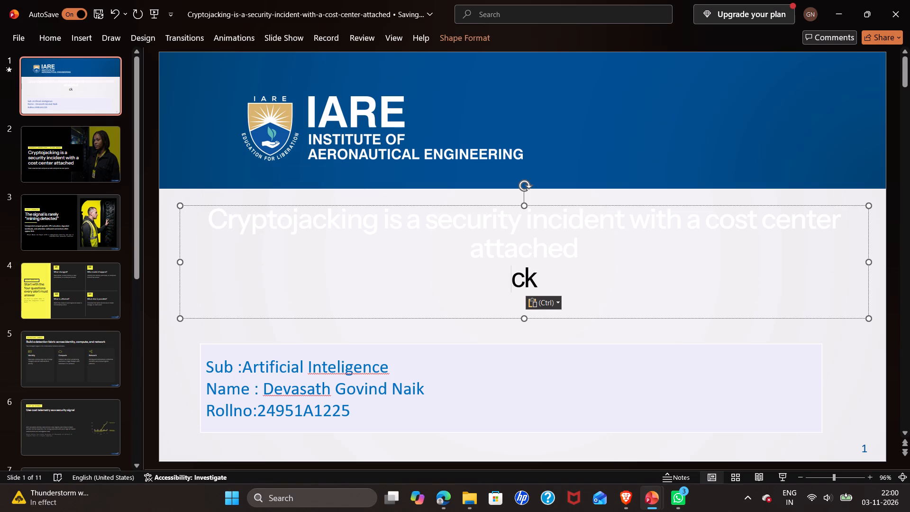
{"action": "left_click", "coordinate": [560, 281]}
{"action": "key", "text": "BackSpace"}
{"action": "key", "text": "BackSpace"}
Change the font colour of the pasted title on slide 1 to black.
{"action": "left_click_drag", "start_coordinate": [582, 250], "coordinate": [185, 197]}
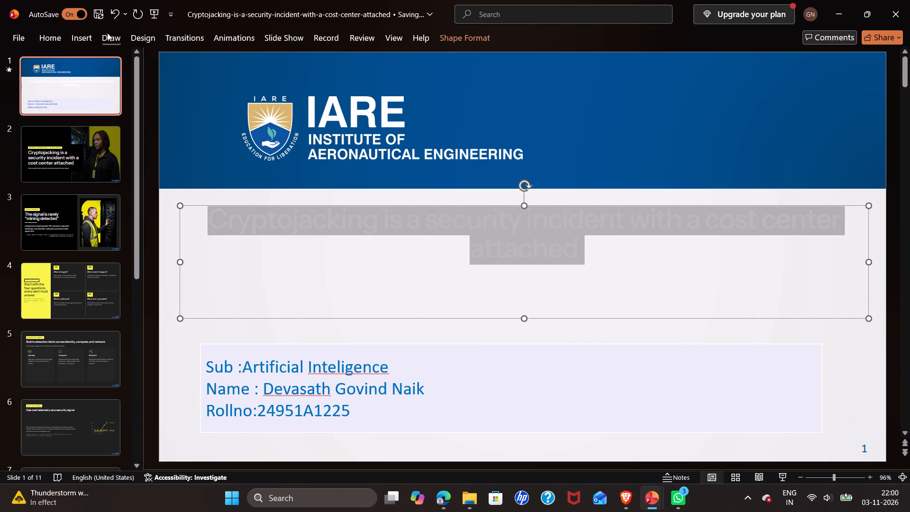
{"action": "left_click", "coordinate": [48, 36]}
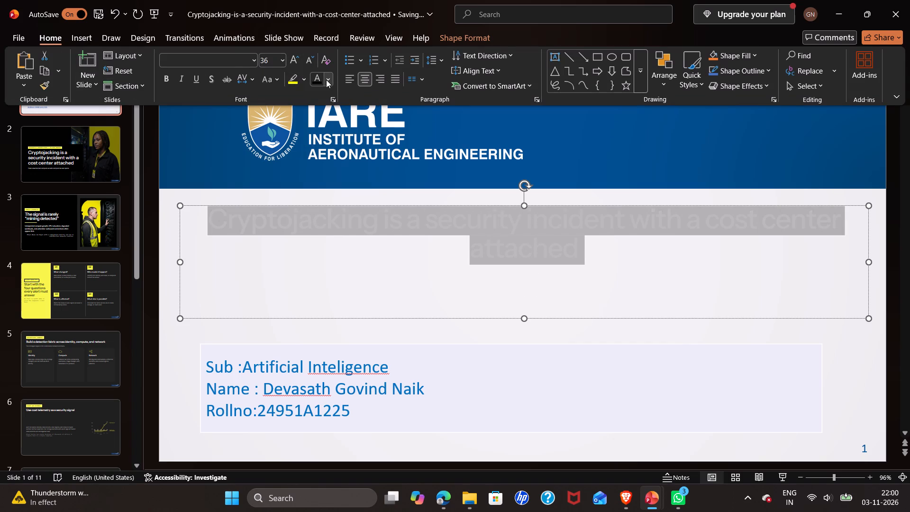
{"action": "left_click", "coordinate": [319, 78]}
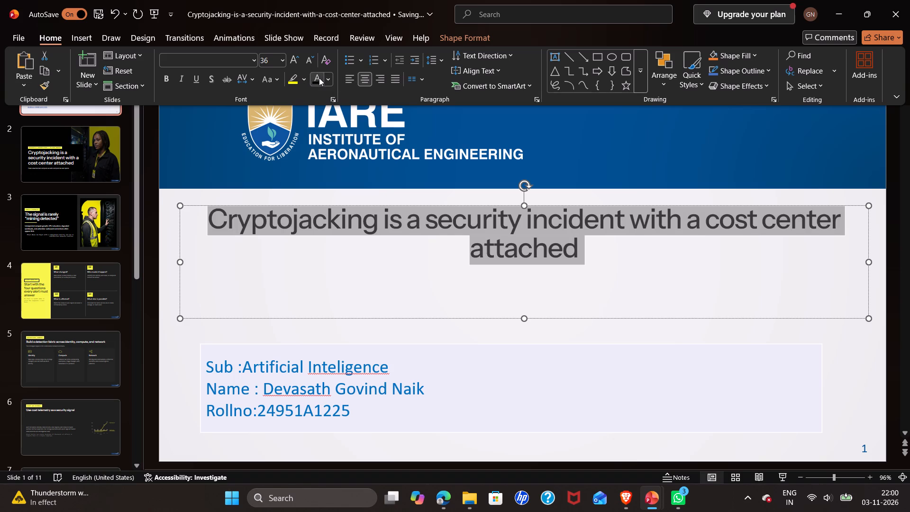
{"action": "left_click", "coordinate": [215, 174]}
Change the subject on the title slide to "Information Security Management".
{"action": "left_click_drag", "start_coordinate": [393, 368], "coordinate": [339, 374]}
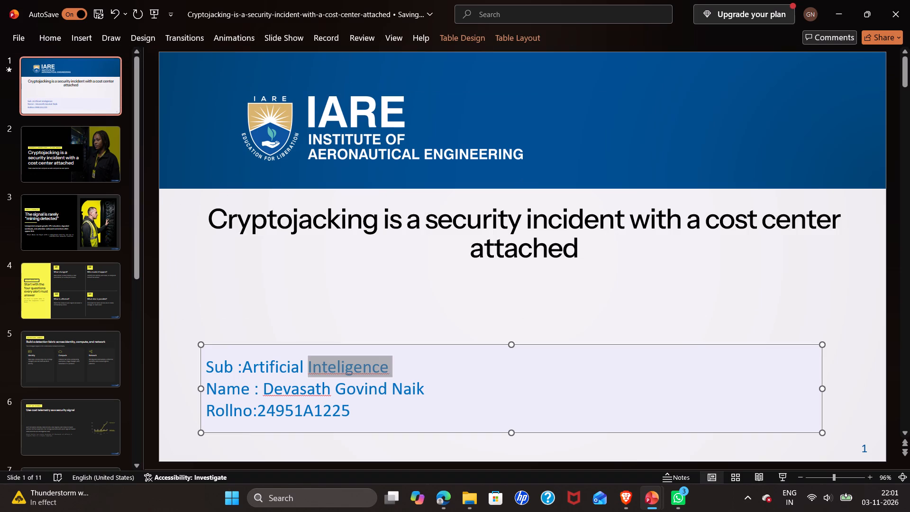
{"action": "left_click_drag", "start_coordinate": [339, 374], "coordinate": [291, 377]}
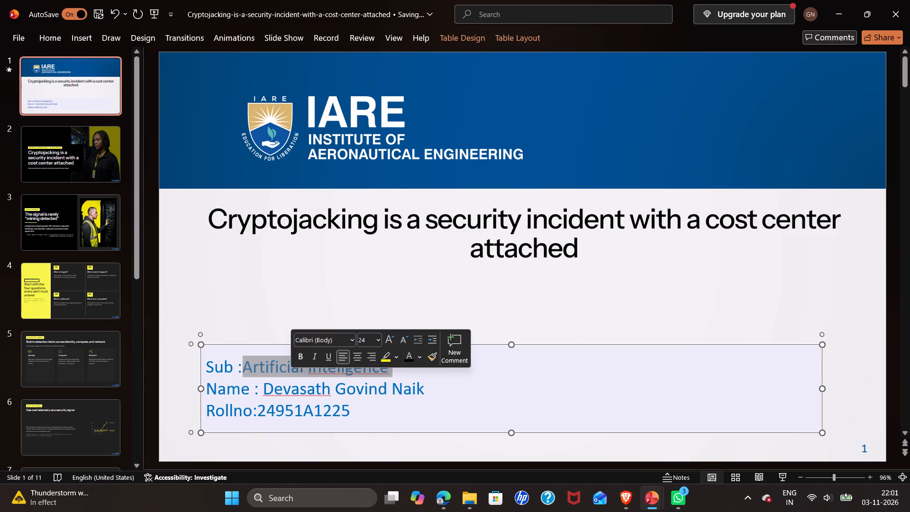
{"action": "type", "text": "Inf"}
{"action": "type", "text": "ormation s"}
{"action": "key", "text": "BackSpace"}
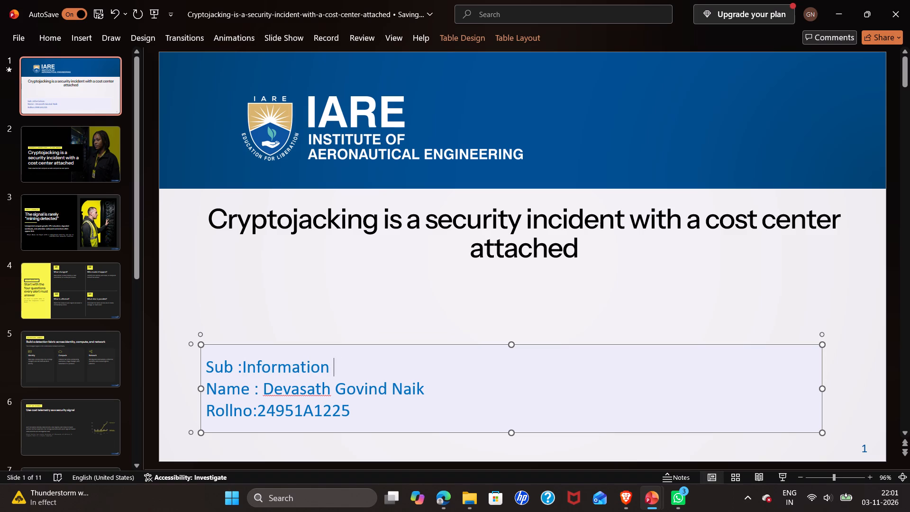
{"action": "type", "text": "Secur"}
{"action": "type", "text": "ity"}
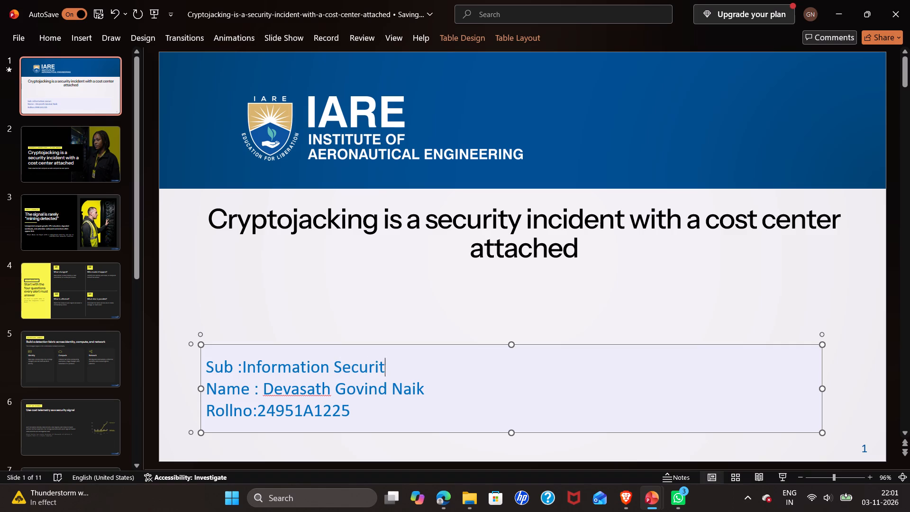
{"action": "key", "text": "space"}
{"action": "type", "text": "Managem"}
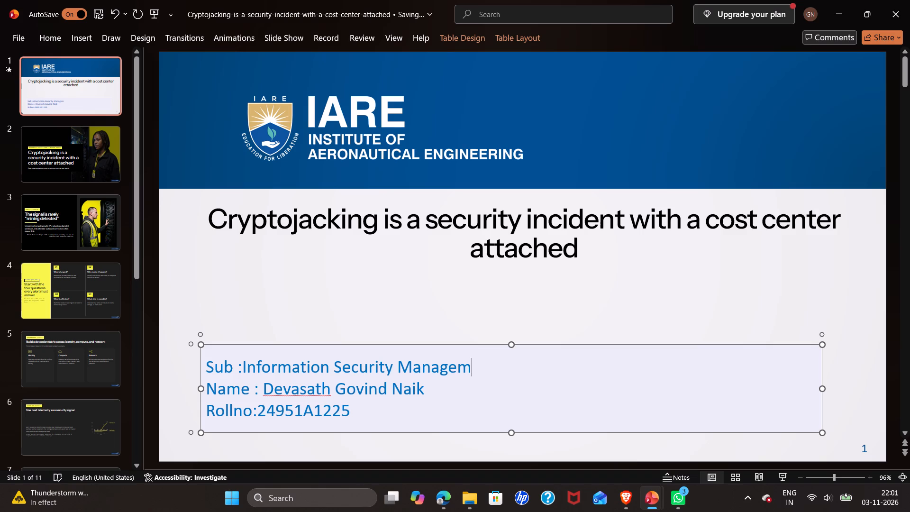
{"action": "type", "text": "enr"}
{"action": "key", "text": "BackSpace"}
{"action": "key", "text": "t"}
Copy the THANK YOU slide from Monte-Carlo-Tree-Search-for-AI and paste it after slide 11 of the Cryptojacking presentation.
{"action": "scroll", "coordinate": [100, 353], "scroll_direction": "down", "scroll_amount": 15}
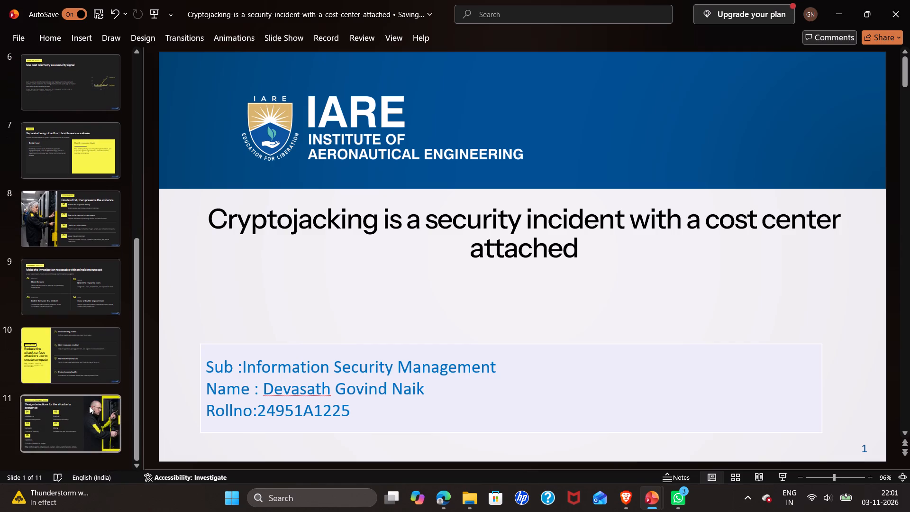
{"action": "left_click", "coordinate": [89, 406]}
{"action": "key", "text": "alt+Tab"}
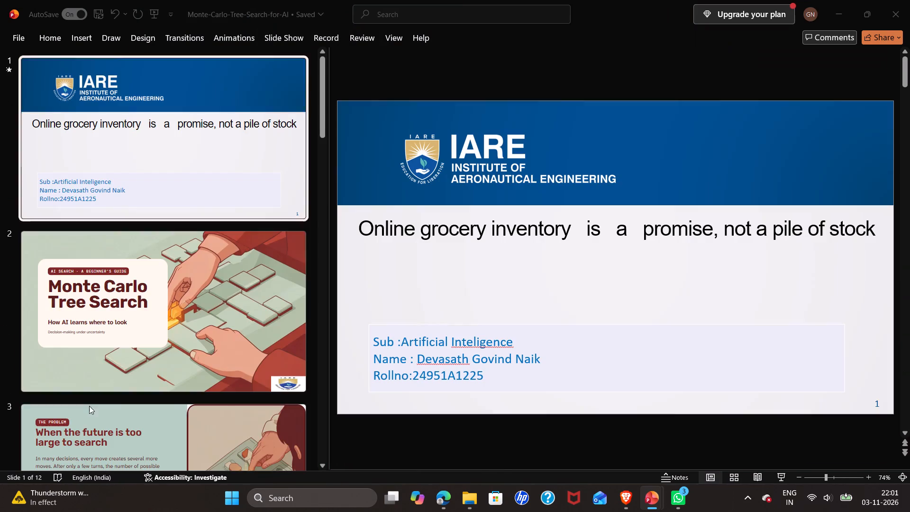
{"action": "scroll", "coordinate": [143, 408], "scroll_direction": "down", "scroll_amount": 16}
{"action": "scroll", "coordinate": [151, 417], "scroll_direction": "down", "scroll_amount": 6}
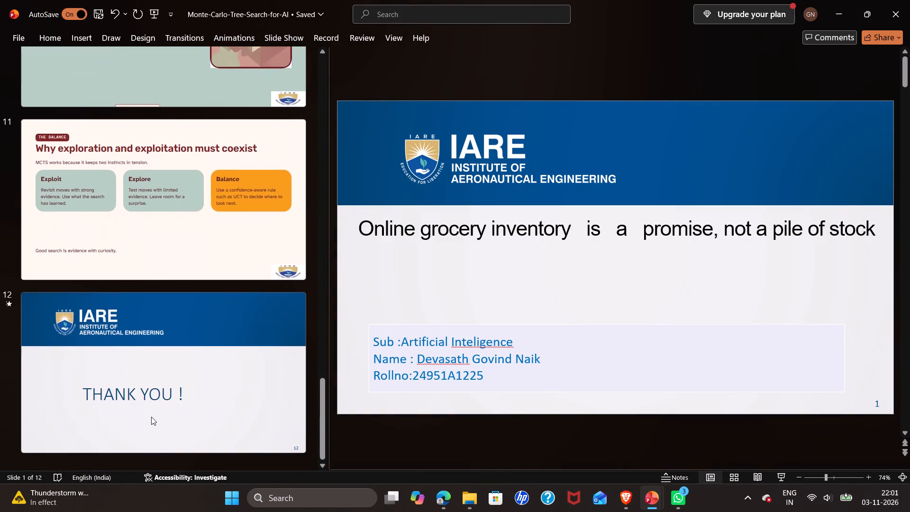
{"action": "right_click", "coordinate": [158, 407]}
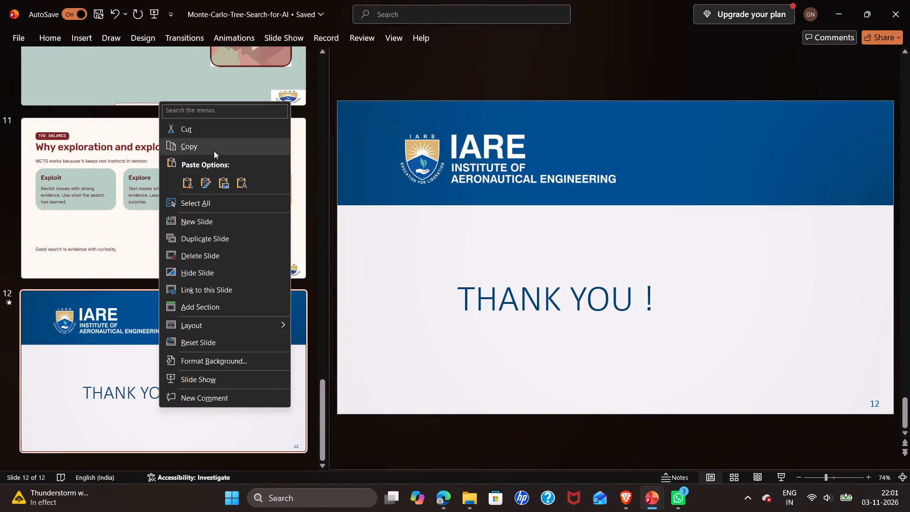
{"action": "left_click", "coordinate": [214, 151]}
{"action": "key", "text": "alt+Tab"}
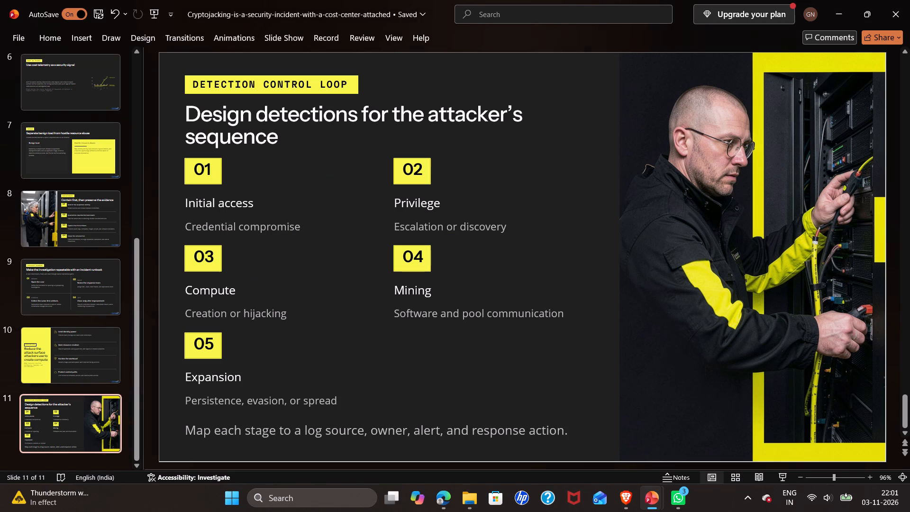
{"action": "key", "text": "ctrl+v"}
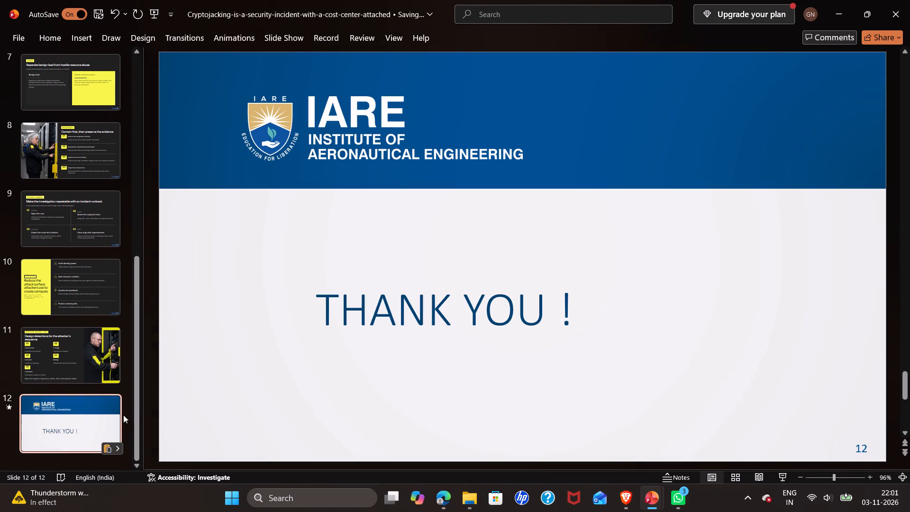
Copy the IARE logo from slide 11 of Monte-Carlo-Tree-Search-for-AI and paste it onto slide 2 of the Cryptojacking presentation.
{"action": "key", "text": "alt+Tab"}
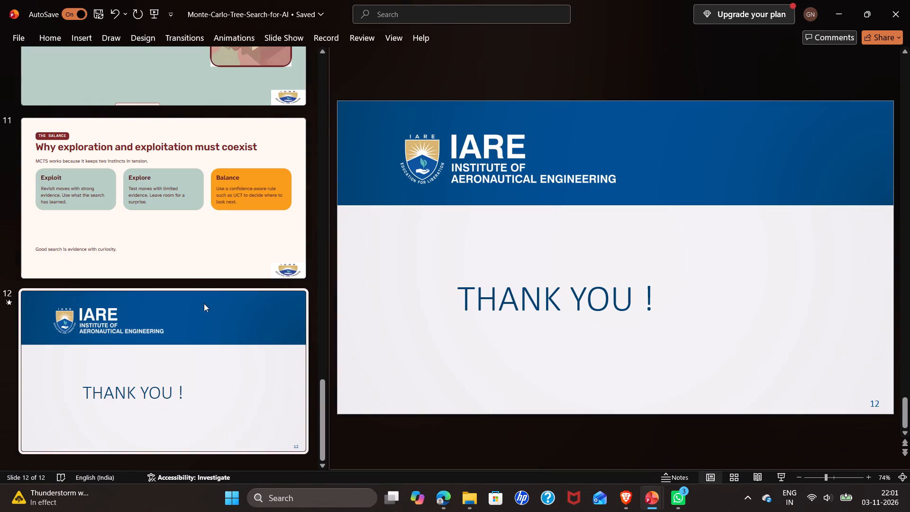
{"action": "left_click", "coordinate": [277, 267]}
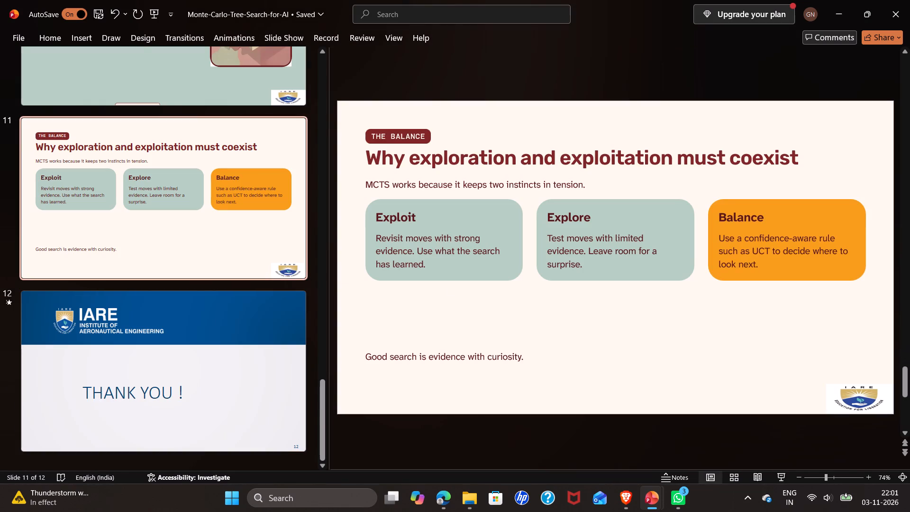
{"action": "right_click", "coordinate": [879, 392]}
{"action": "left_click", "coordinate": [793, 150]}
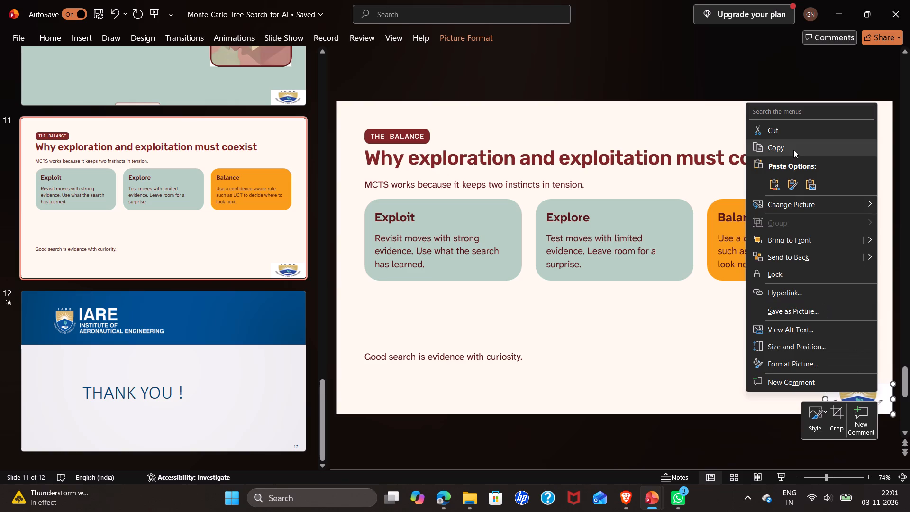
{"action": "key", "text": "alt+Tab"}
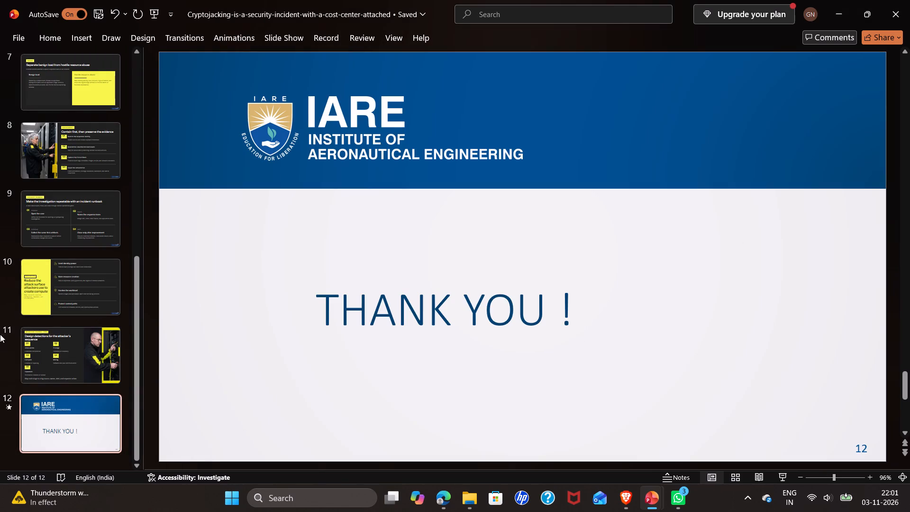
{"action": "scroll", "coordinate": [54, 243], "scroll_direction": "up", "scroll_amount": 12}
{"action": "left_click", "coordinate": [107, 134]}
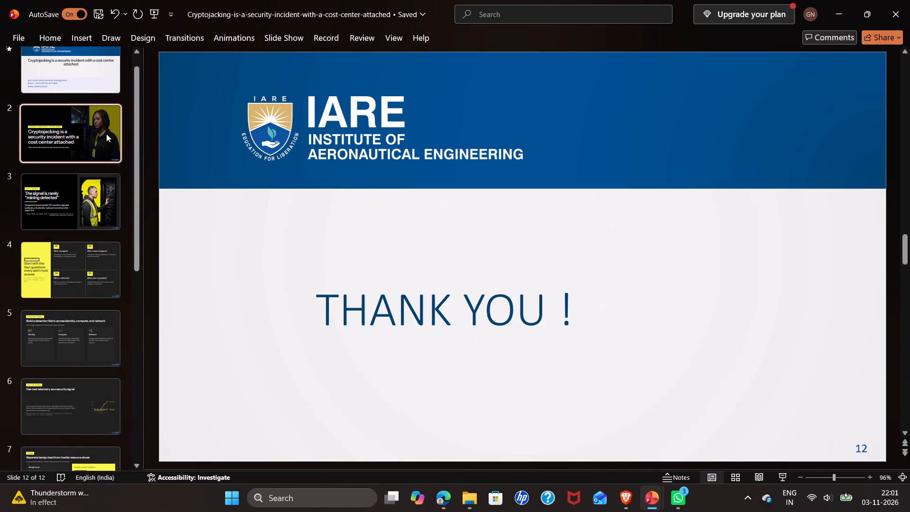
{"action": "key", "text": "ctrl+v"}
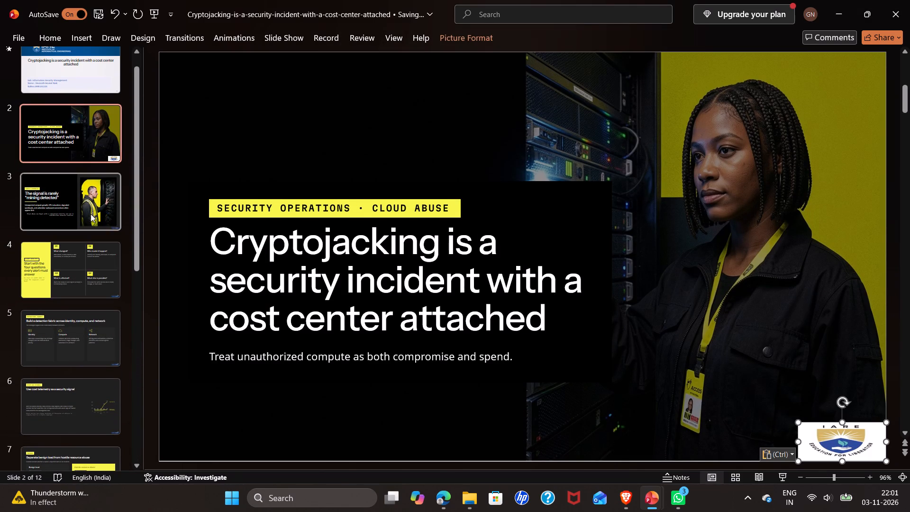
Paste the copied IARE logo onto slides 3 to 6 of the Cryptojacking presentation.
{"action": "left_click", "coordinate": [91, 214], "text": "ctrl"}
{"action": "key", "text": "ctrl+v"}
{"action": "left_click", "coordinate": [75, 256], "text": "ctrl"}
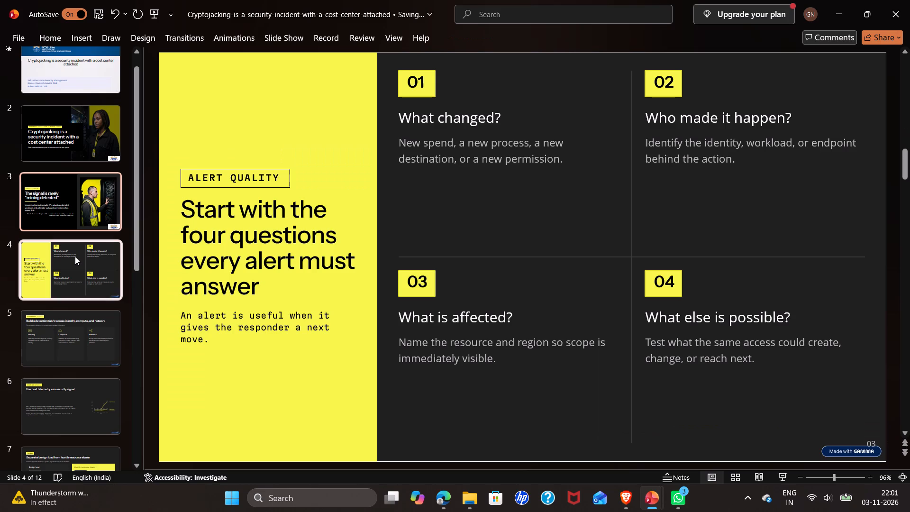
{"action": "key", "text": "ctrl+v"}
{"action": "double_click", "coordinate": [78, 314], "text": "ctrl"}
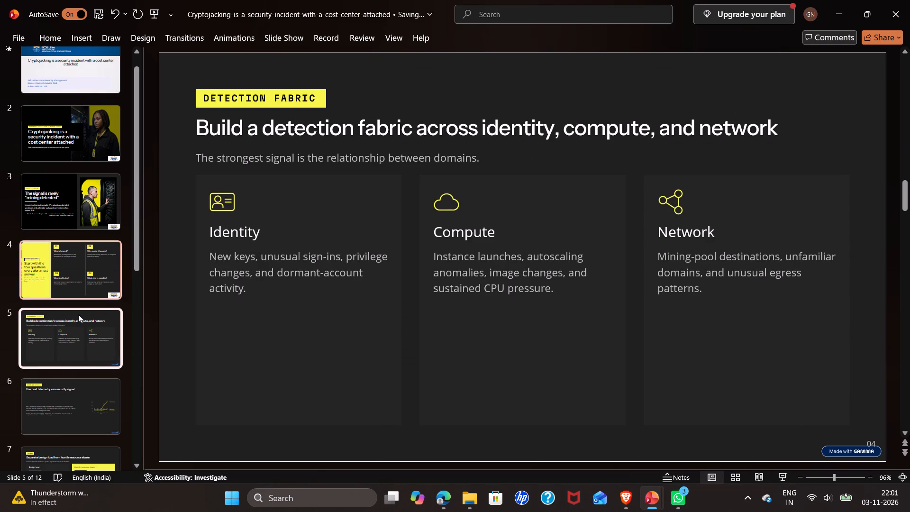
{"action": "key", "text": "ctrl+v"}
{"action": "left_click", "coordinate": [70, 384], "text": "ctrl"}
{"action": "key", "text": "ctrl+v"}
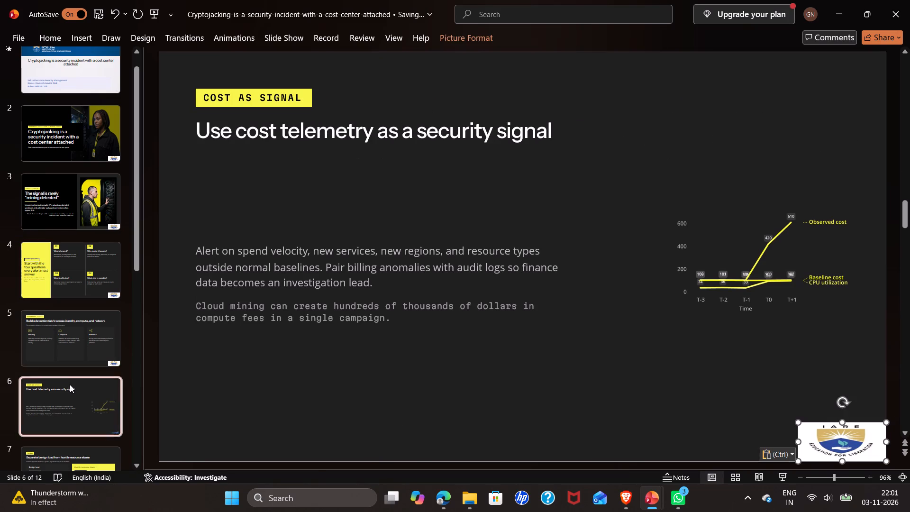
Paste the copied IARE logo onto slides 7 to 11 of the Cryptojacking presentation.
{"action": "scroll", "coordinate": [75, 383], "scroll_direction": "down", "scroll_amount": 2, "text": "ctrl"}
{"action": "left_click", "coordinate": [62, 330], "text": "ctrl"}
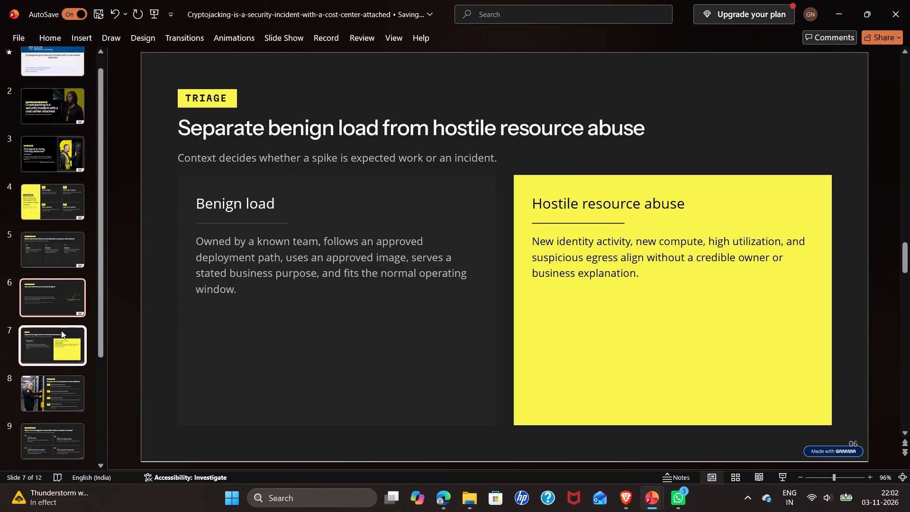
{"action": "key", "text": "ctrl+v"}
{"action": "left_click", "coordinate": [43, 385], "text": "ctrl"}
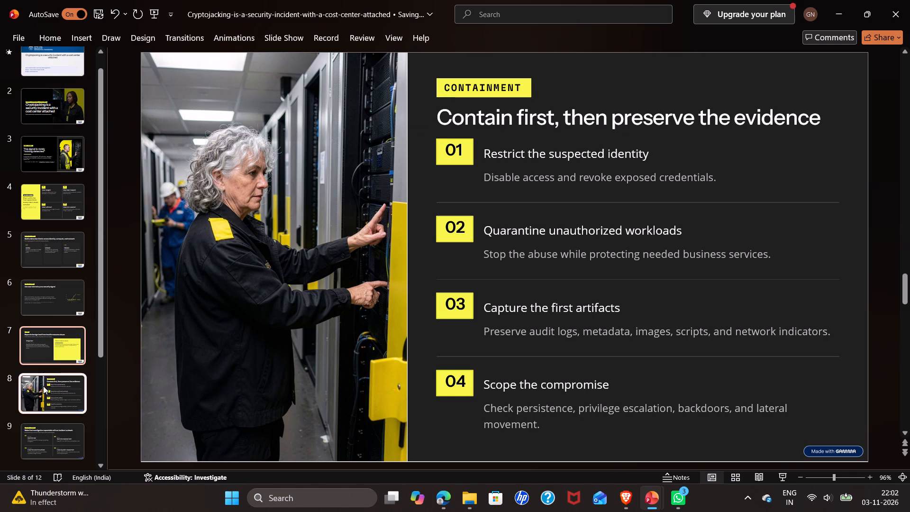
{"action": "key", "text": "ctrl+v"}
{"action": "scroll", "coordinate": [44, 385], "scroll_direction": "down", "scroll_amount": 2}
{"action": "left_click", "coordinate": [44, 385]}
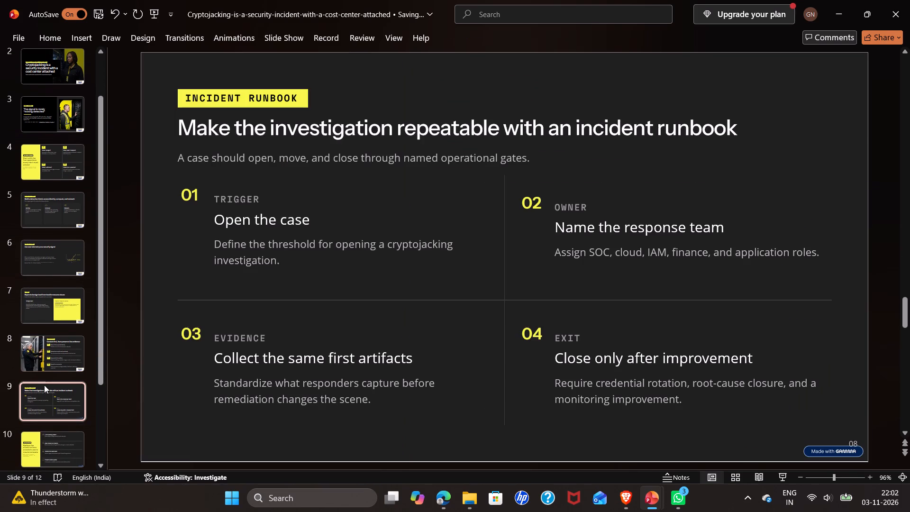
{"action": "key", "text": "ctrl+v"}
{"action": "scroll", "coordinate": [44, 385], "scroll_direction": "down", "scroll_amount": 4}
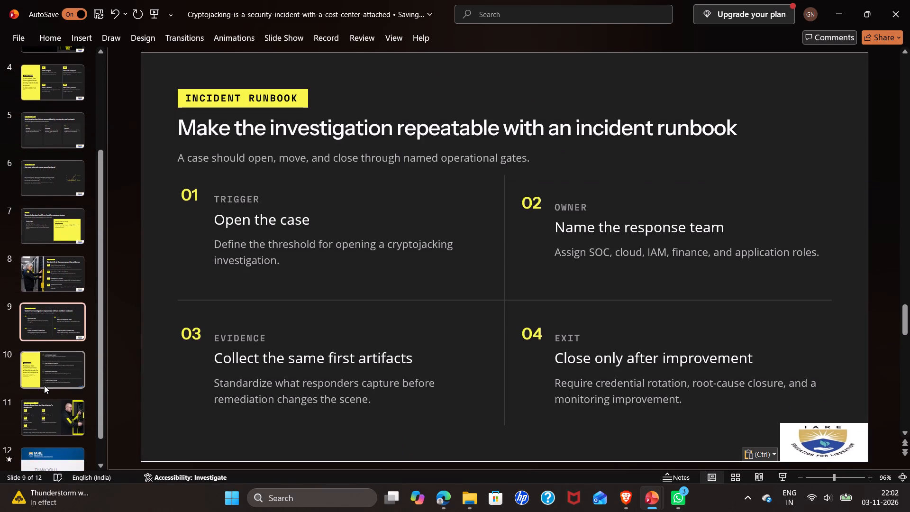
{"action": "left_click", "coordinate": [46, 378]}
{"action": "key", "text": "ctrl+v"}
{"action": "left_click", "coordinate": [48, 423]}
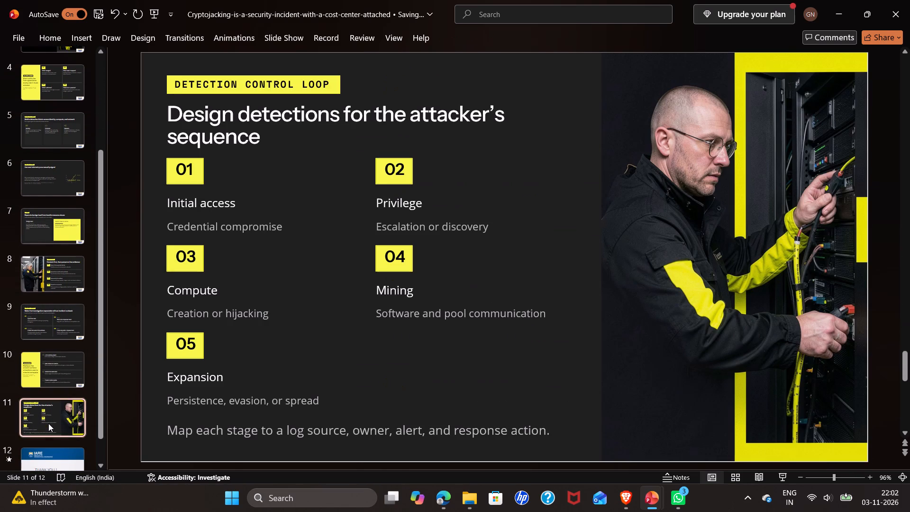
{"action": "key", "text": "ctrl+v"}
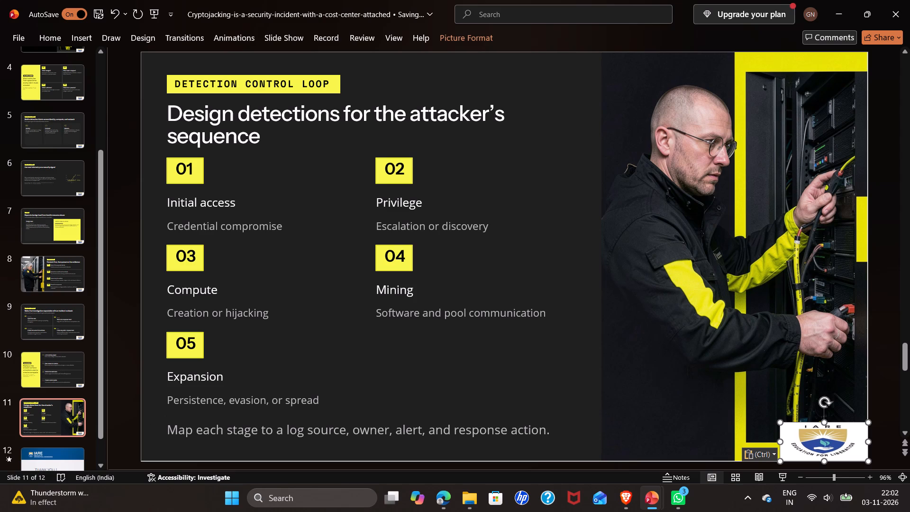
Save and close the Cryptojacking presentation.
{"action": "key", "text": "ctrl+s"}
{"action": "left_click", "coordinate": [909, 5]}
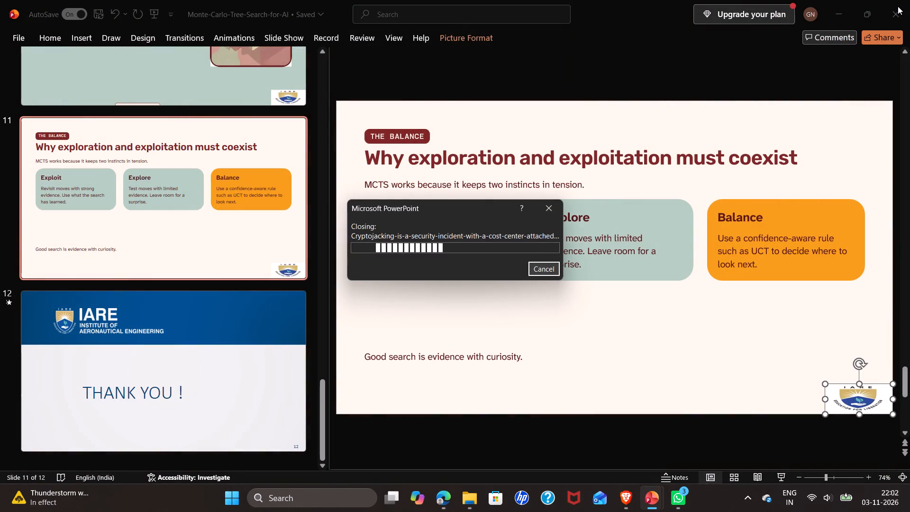
Copy the subtitle "How AI learns where to look" from slide 2 of Monte-Carlo-Tree-Search-for-AI.
{"action": "scroll", "coordinate": [81, 301], "scroll_direction": "up", "scroll_amount": 8}
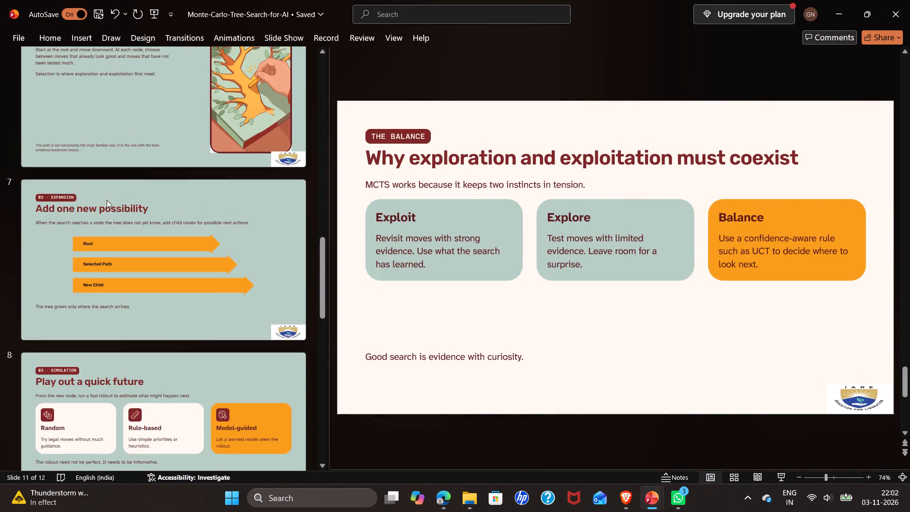
{"action": "scroll", "coordinate": [108, 200], "scroll_direction": "up", "scroll_amount": 14}
{"action": "left_click", "coordinate": [127, 308]}
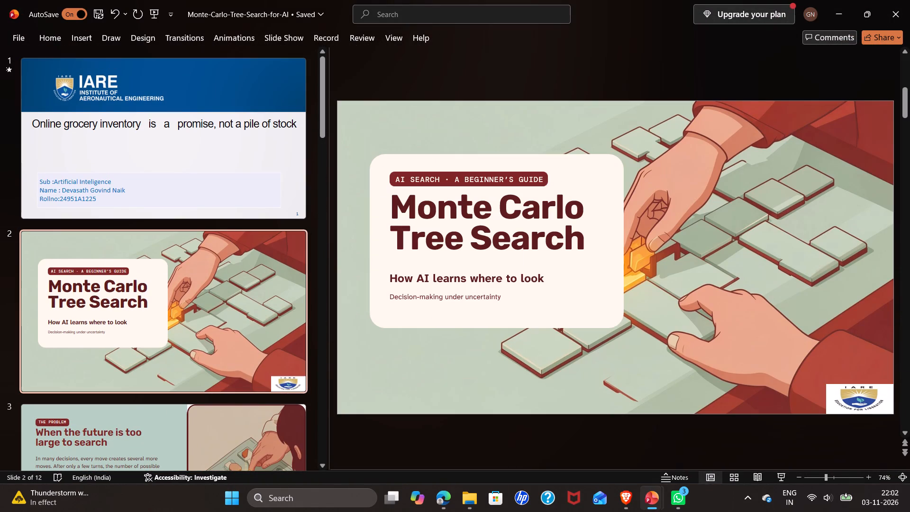
{"action": "left_click", "coordinate": [505, 298]}
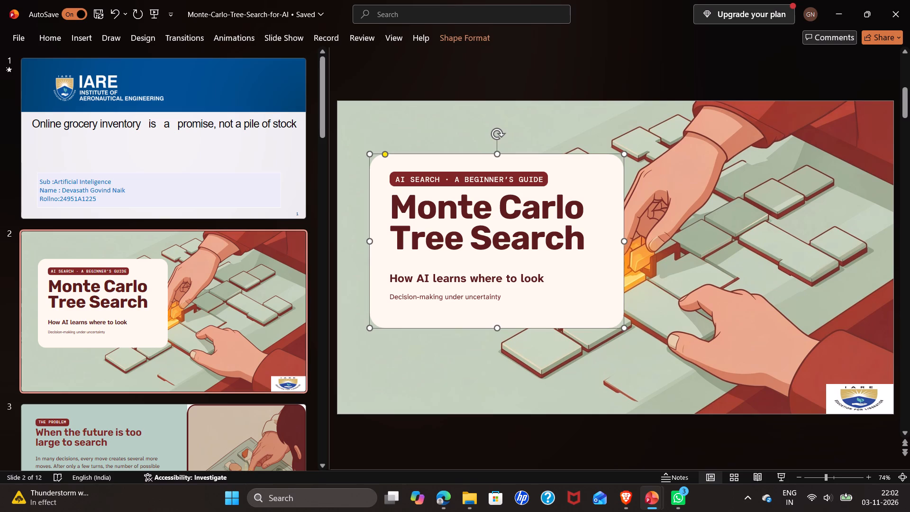
{"action": "left_click", "coordinate": [502, 298]}
{"action": "left_click", "coordinate": [501, 298]}
{"action": "left_click_drag", "start_coordinate": [501, 298], "coordinate": [496, 297]}
{"action": "left_click_drag", "start_coordinate": [500, 296], "coordinate": [395, 172]}
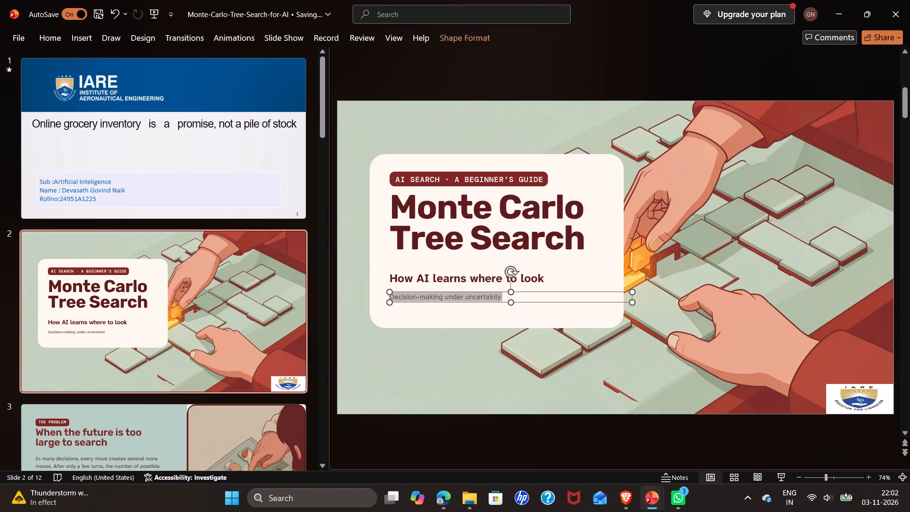
{"action": "left_click_drag", "start_coordinate": [395, 172], "coordinate": [395, 187]}
{"action": "left_click", "coordinate": [469, 275]}
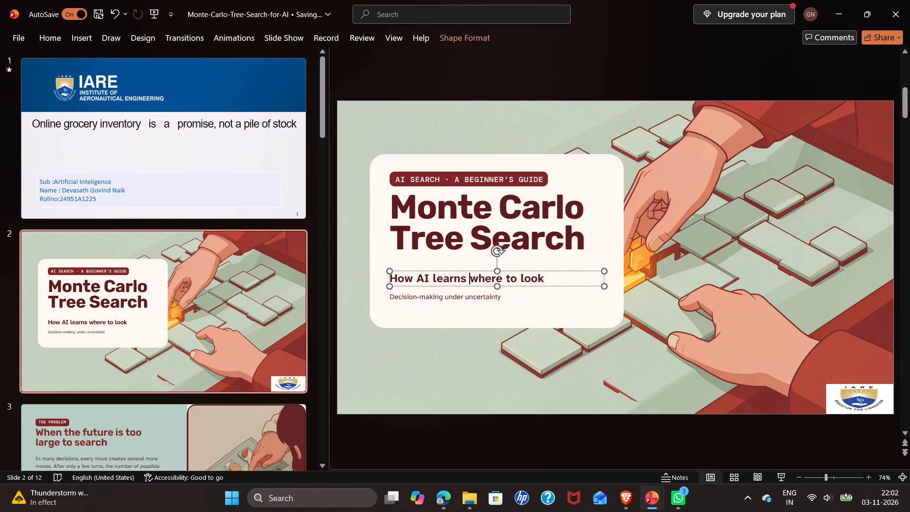
{"action": "left_click", "coordinate": [551, 278]}
{"action": "left_click", "coordinate": [542, 278]}
{"action": "left_click_drag", "start_coordinate": [542, 278], "coordinate": [542, 278]}
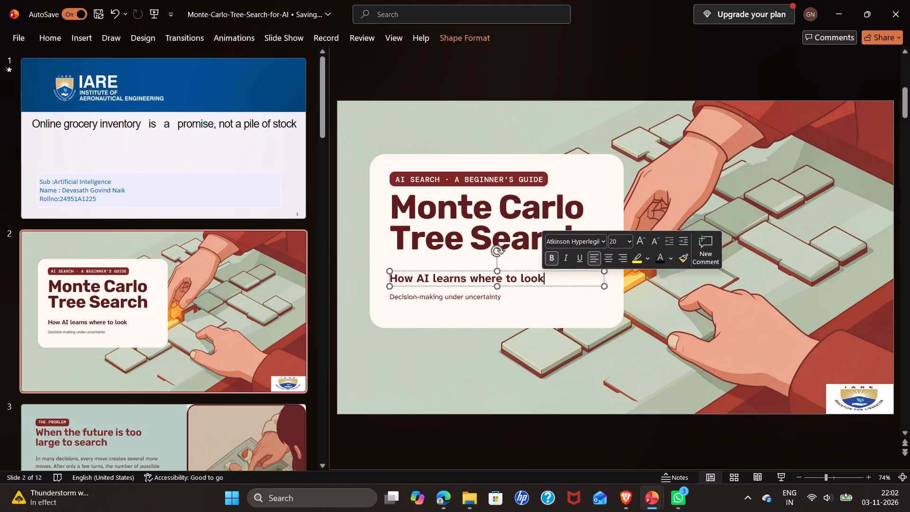
{"action": "left_click_drag", "start_coordinate": [542, 278], "coordinate": [404, 287]}
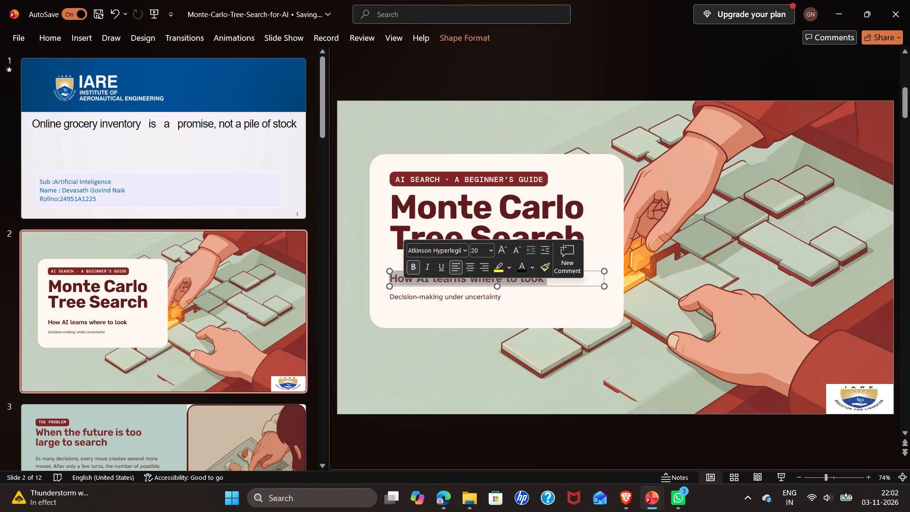
{"action": "key", "text": "ctrl+c"}
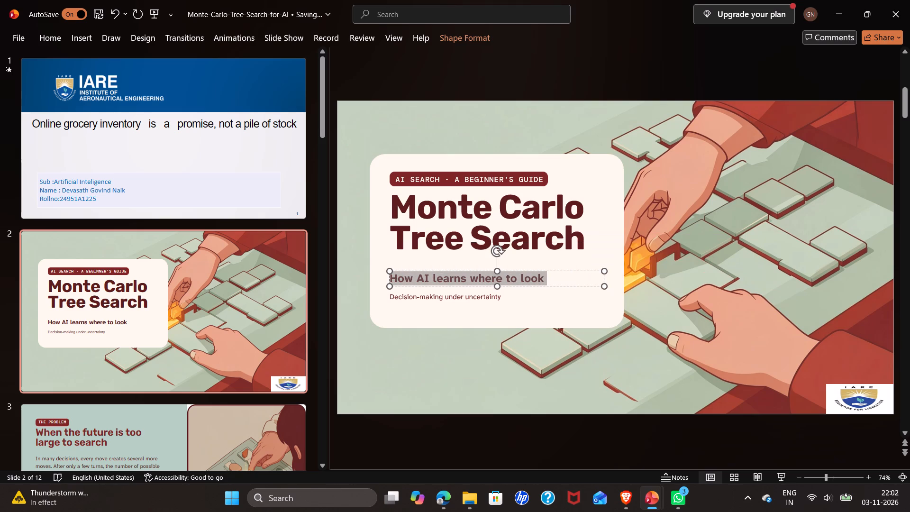
Paste the copied subtitle into the title box on slide 1 of Monte-Carlo-Tree-Search-for-AI.
{"action": "key", "text": "alt+Tab"}
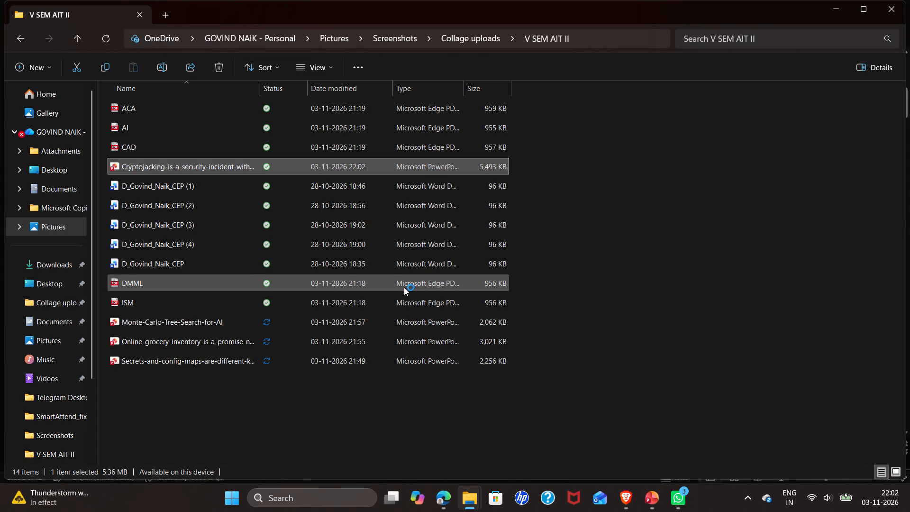
{"action": "key", "text": "alt+Tab"}
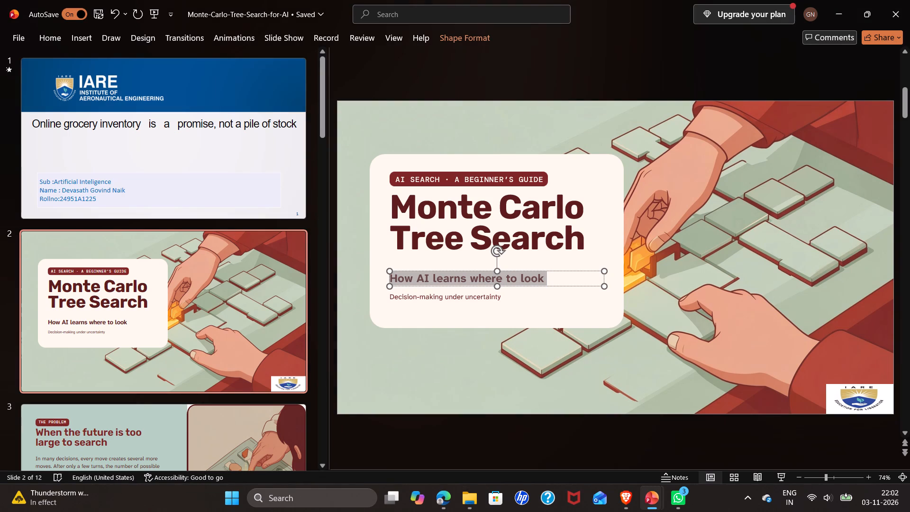
{"action": "left_click", "coordinate": [277, 167]}
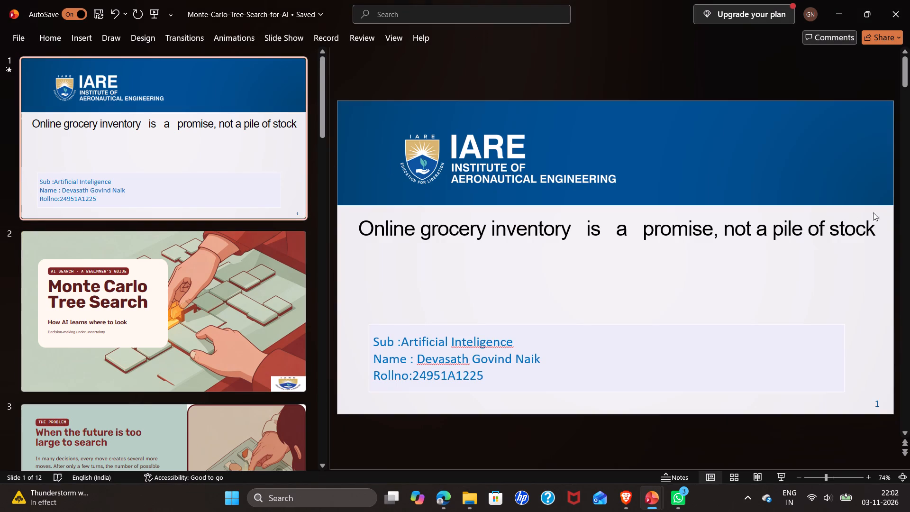
{"action": "left_click", "coordinate": [875, 226]}
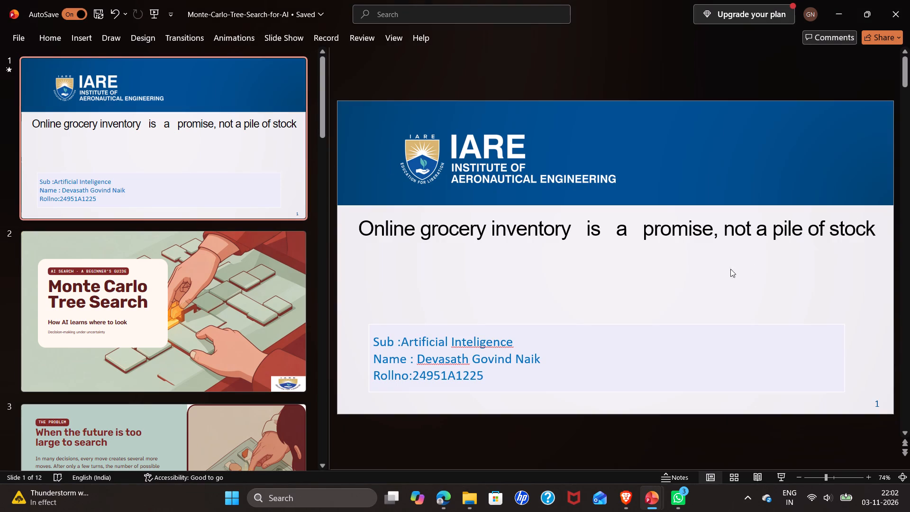
{"action": "left_click", "coordinate": [544, 253]}
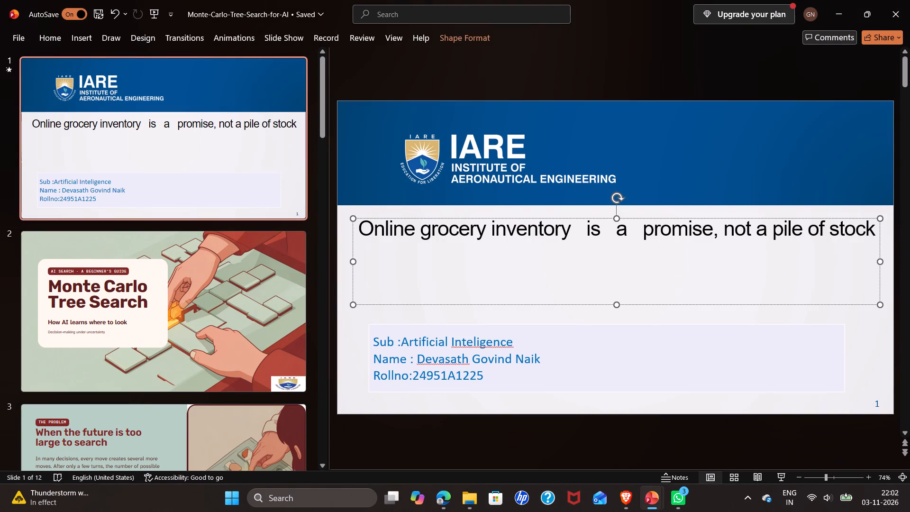
{"action": "key", "text": "ctrl+v"}
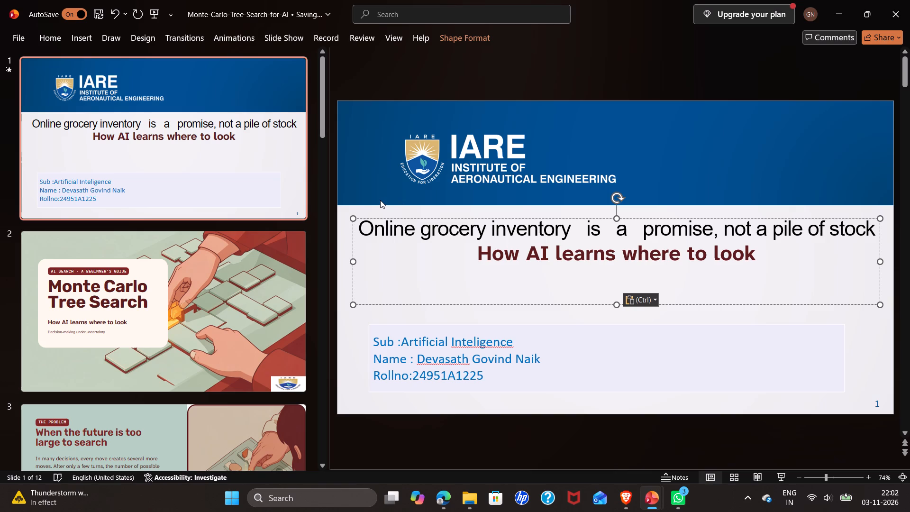
Copy the title "Monte Carlo Tree Search" from slide 2 of Monte-Carlo-Tree-Search-for-AI.
{"action": "left_click", "coordinate": [246, 290]}
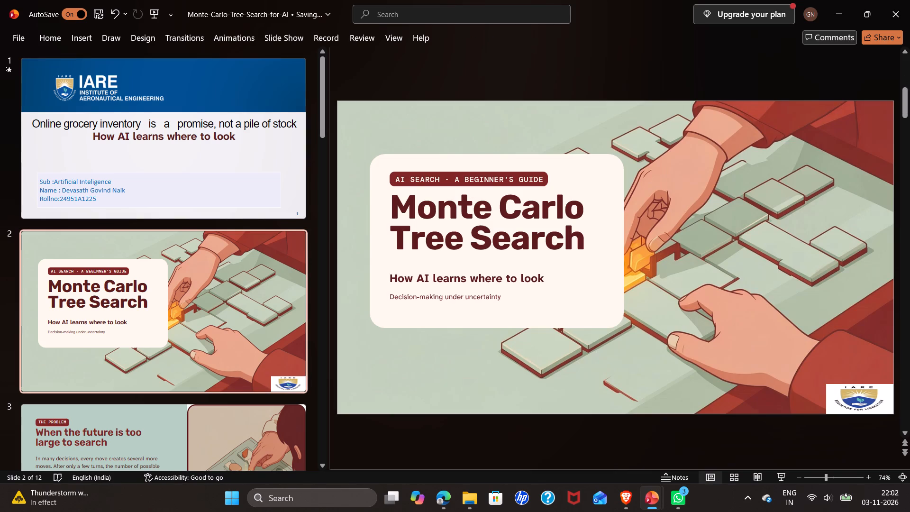
{"action": "left_click_drag", "start_coordinate": [587, 243], "coordinate": [574, 244]}
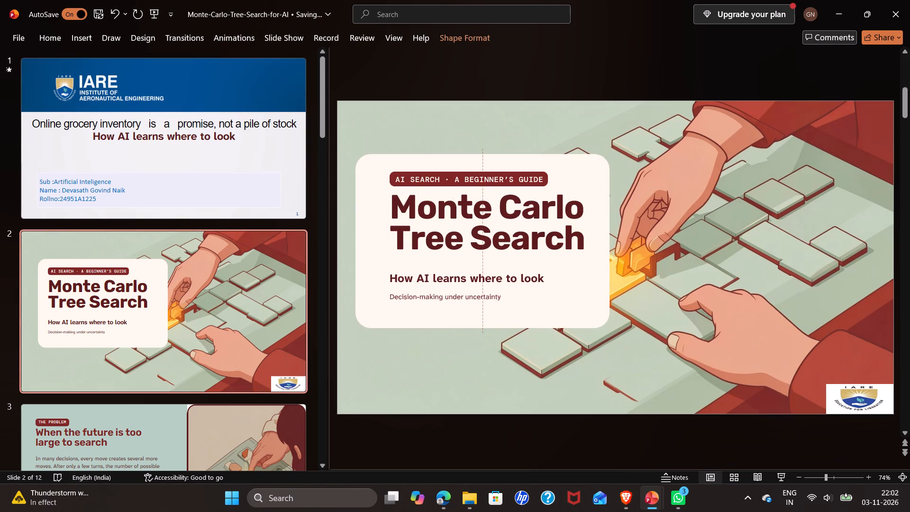
{"action": "left_click_drag", "start_coordinate": [574, 244], "coordinate": [575, 245]}
{"action": "left_click_drag", "start_coordinate": [584, 238], "coordinate": [549, 238]}
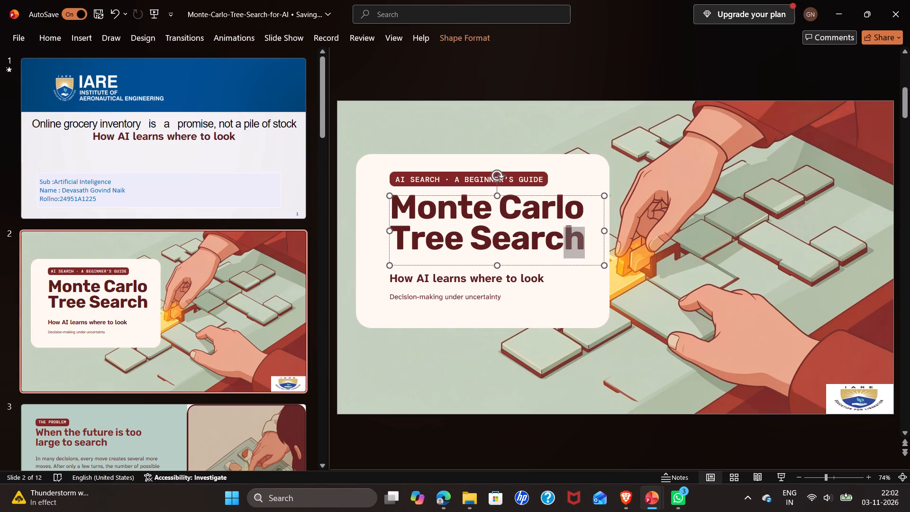
{"action": "left_click_drag", "start_coordinate": [549, 238], "coordinate": [412, 208]}
{"action": "key", "text": "ctrl+c"}
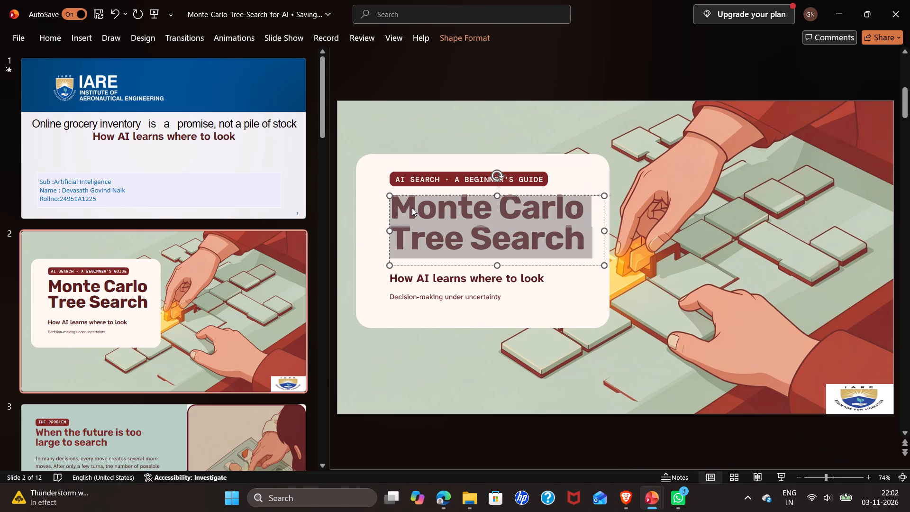
Replace the "Online grocery inventory is a promise, not a pile of stock" line on slide 1 with the copied title.
{"action": "key", "text": "alt+Tab"}
{"action": "key", "text": "alt+Tab"}
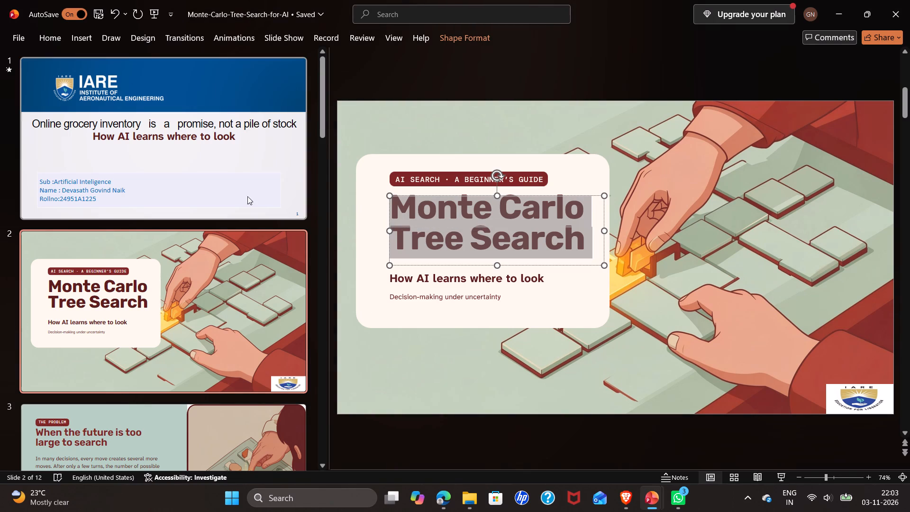
{"action": "left_click", "coordinate": [225, 183]}
{"action": "left_click", "coordinate": [877, 226]}
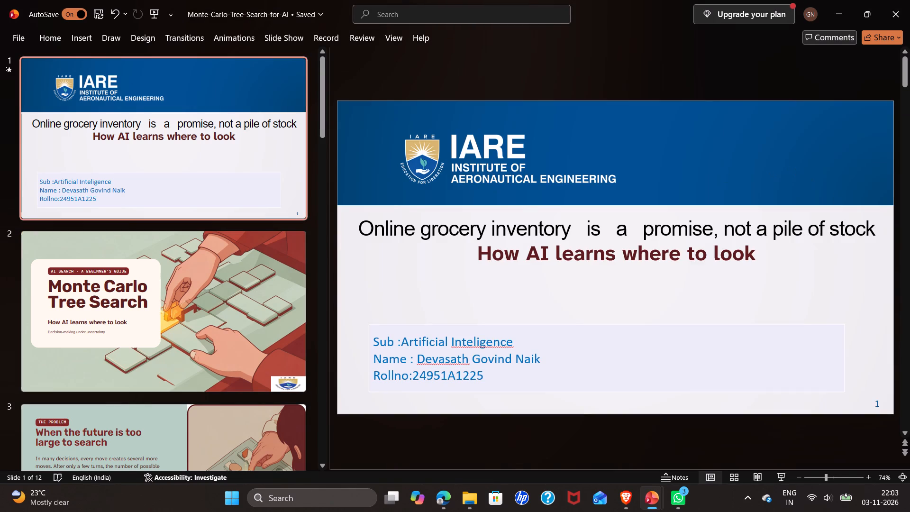
{"action": "left_click_drag", "start_coordinate": [873, 226], "coordinate": [325, 206]}
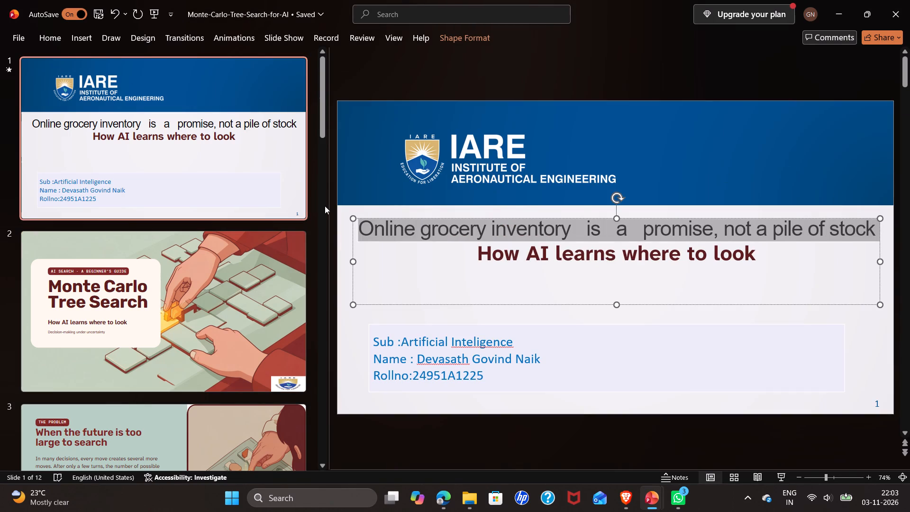
{"action": "key", "text": "ctrl+v"}
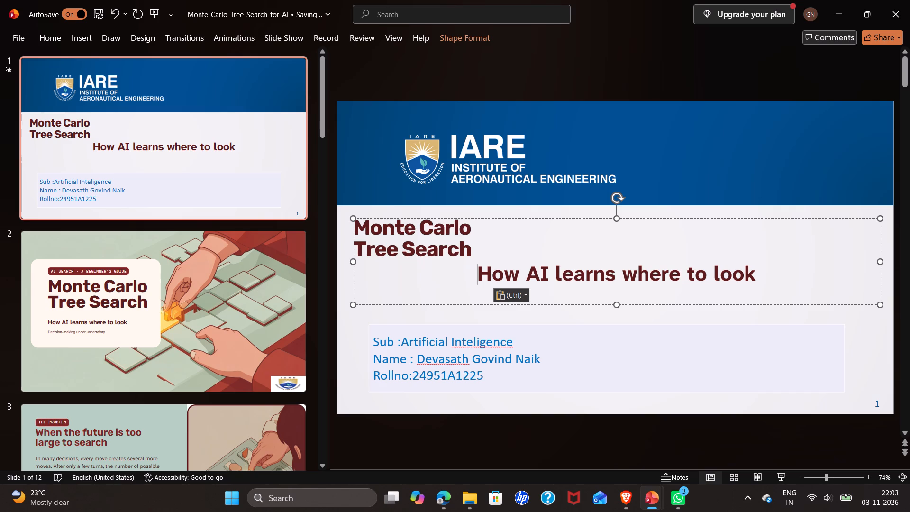
Centre the pasted "Monte Carlo Tree Search" title on slide 1.
{"action": "left_click_drag", "start_coordinate": [476, 245], "coordinate": [398, 238]}
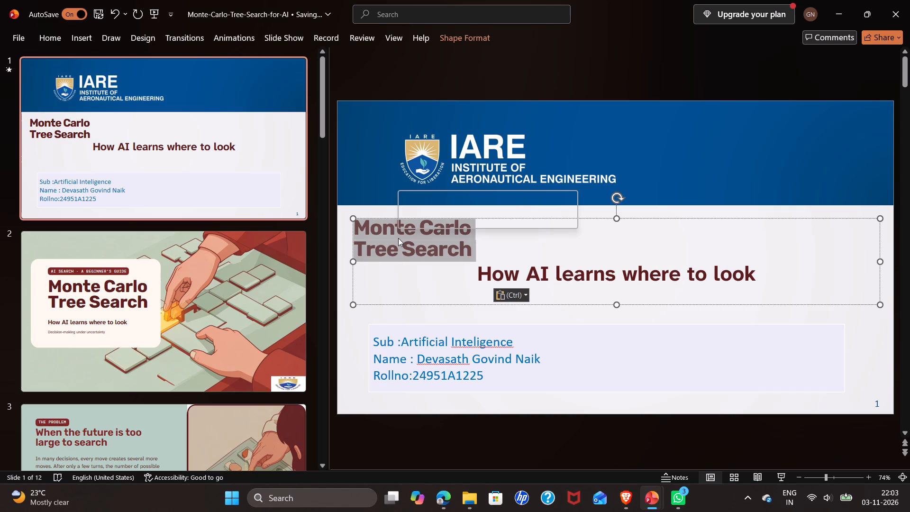
{"action": "left_click", "coordinate": [460, 223]}
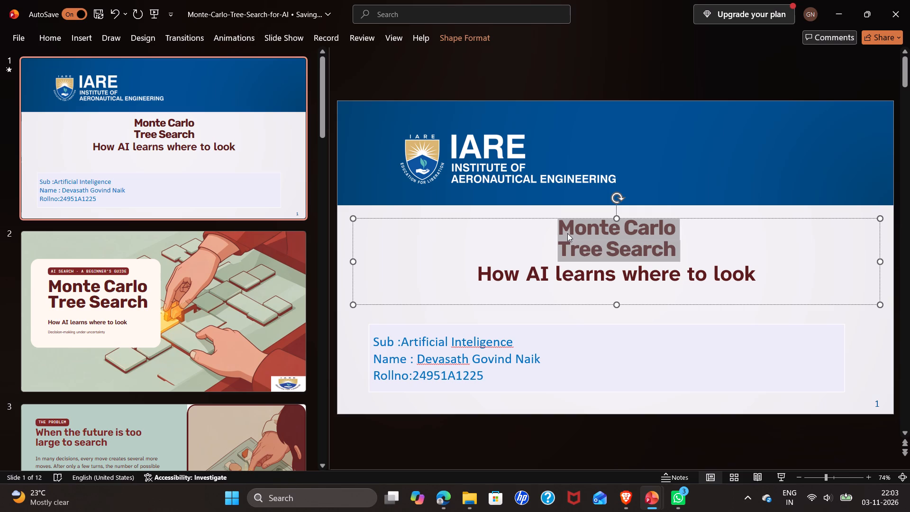
Join the two lines of the slide 1 title into a single line, with spaces between "Monte Carlo" and "Tree Search".
{"action": "left_click_drag", "start_coordinate": [564, 226], "coordinate": [569, 228]}
{"action": "left_click", "coordinate": [559, 246]}
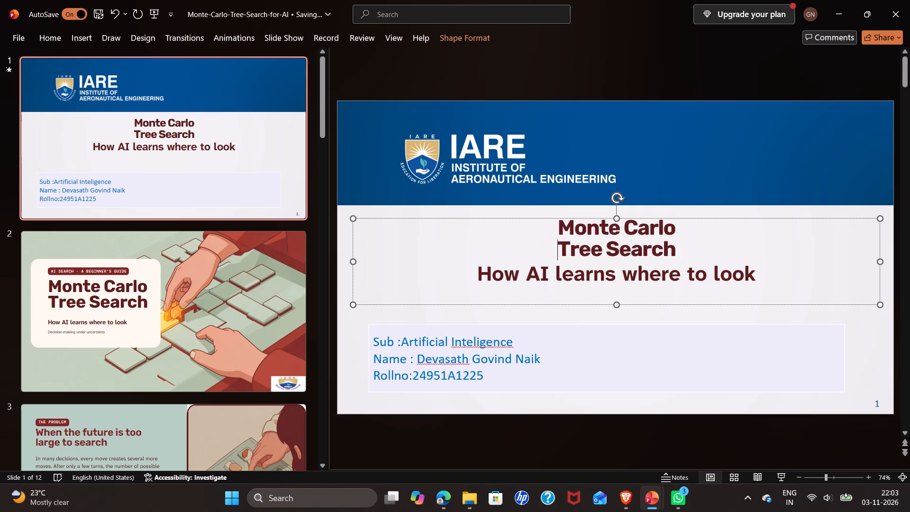
{"action": "key", "text": "BackSpace"}
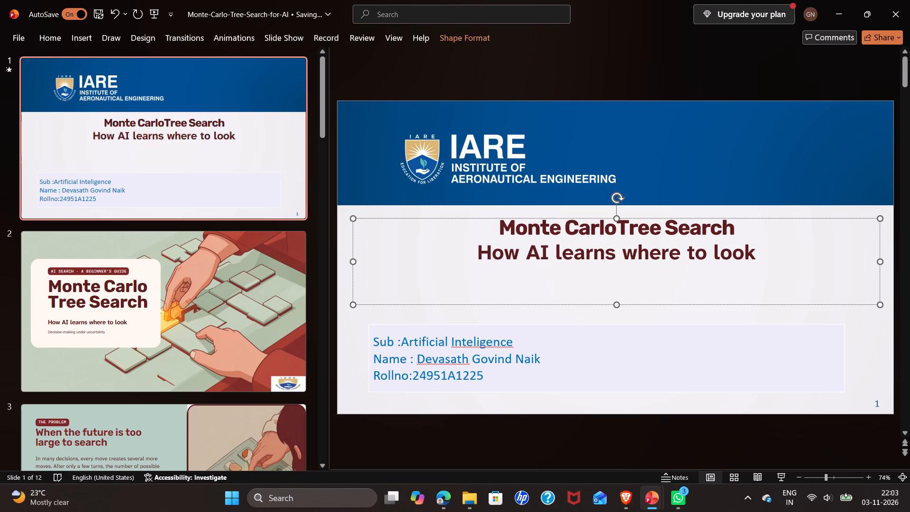
{"action": "key", "text": "space"}
{"action": "key", "text": "space"}
{"action": "key", "text": "space"}
{"action": "key", "text": "space"}
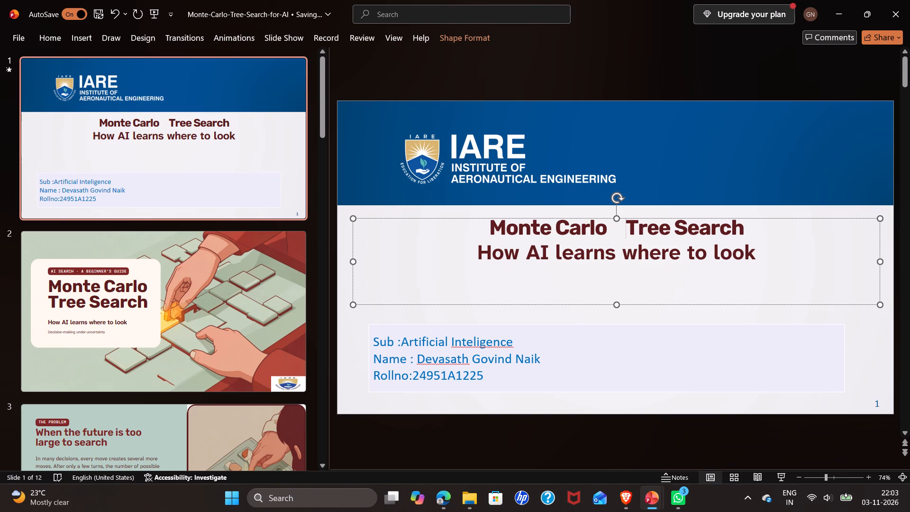
{"action": "key", "text": "BackSpace"}
{"action": "key", "text": "BackSpace"}
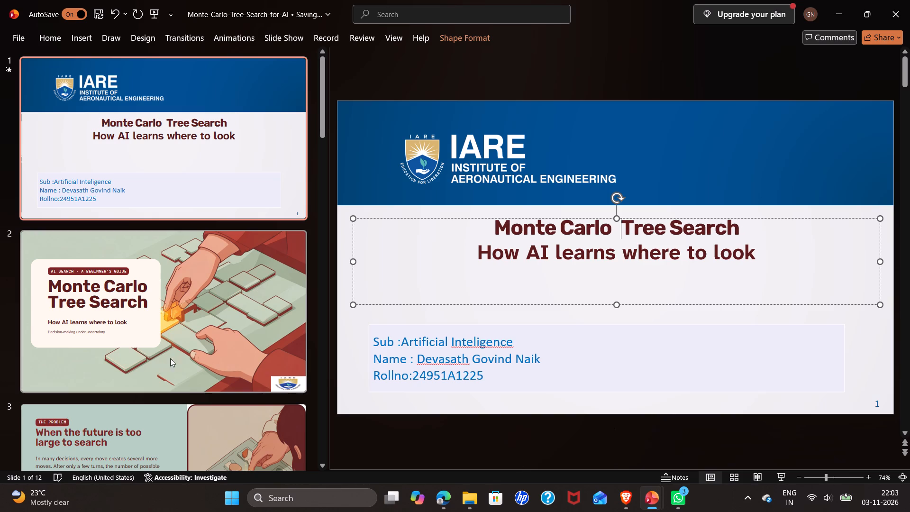
In the Online-grocery-inventory presentation, replace the subject DMML on slide 1 with "Data Mining And Machine Learing".
{"action": "key", "text": "alt+Tab"}
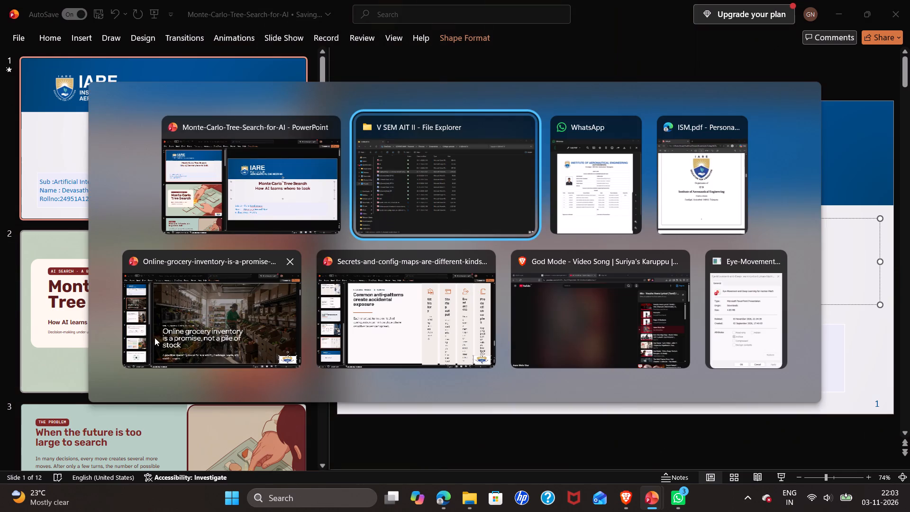
{"action": "key", "text": "alt+Tab"}
{"action": "key", "text": "alt+Tab"}
{"action": "key", "text": "alt+Tab"}
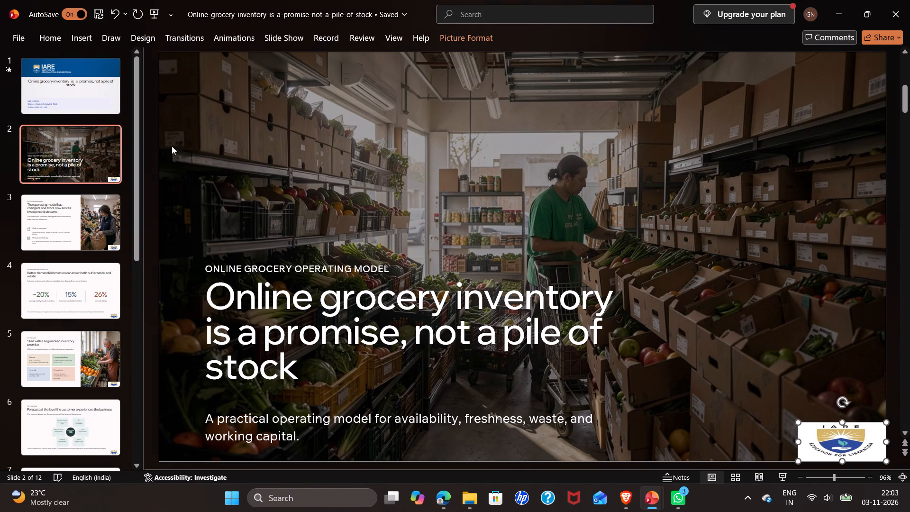
{"action": "left_click", "coordinate": [72, 113]}
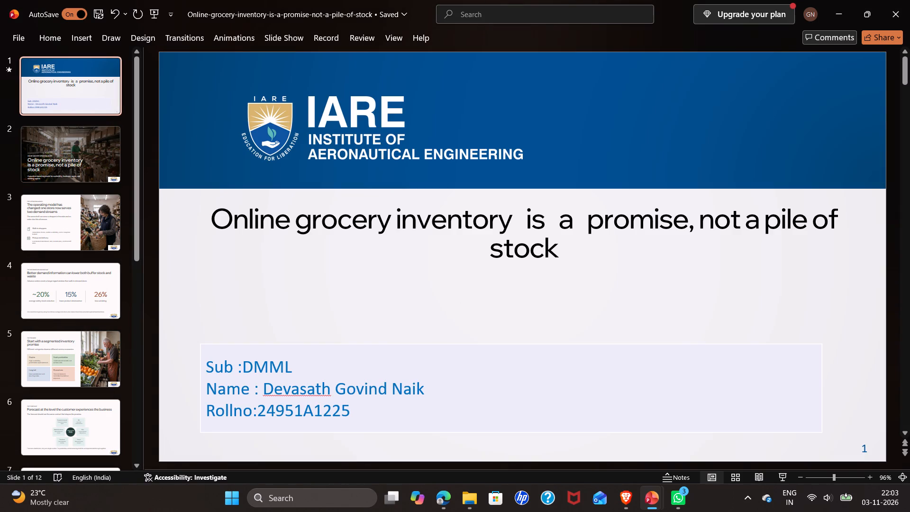
{"action": "left_click", "coordinate": [305, 371]}
{"action": "key", "text": "BackSpace"}
{"action": "key", "text": "BackSpace"}
{"action": "key", "text": "BackSpace"}
{"action": "key", "text": "BackSpace"}
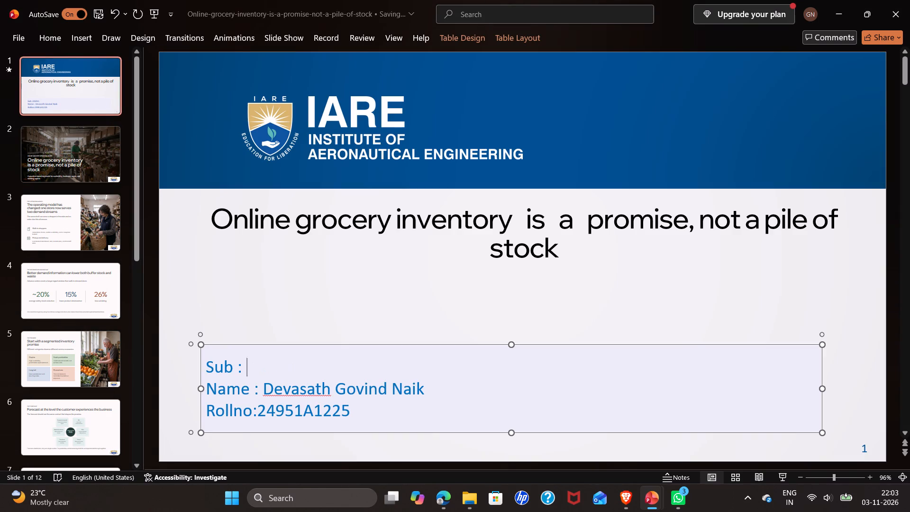
{"action": "type", "text": "Data"}
{"action": "key", "text": "space"}
{"action": "type", "text": "Ma"}
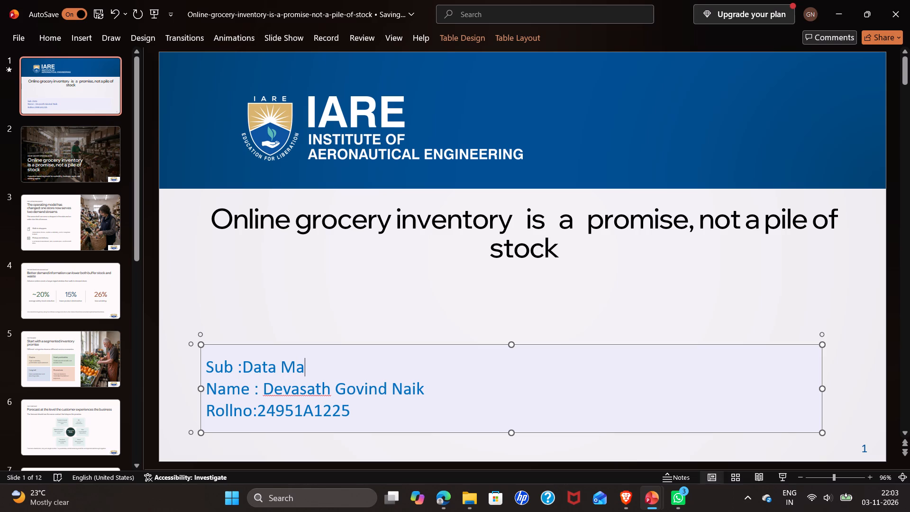
{"action": "key", "text": "BackSpace"}
{"action": "type", "text": "ining"}
{"action": "key", "text": "space"}
{"action": "type", "text": "And"}
{"action": "key", "text": "space"}
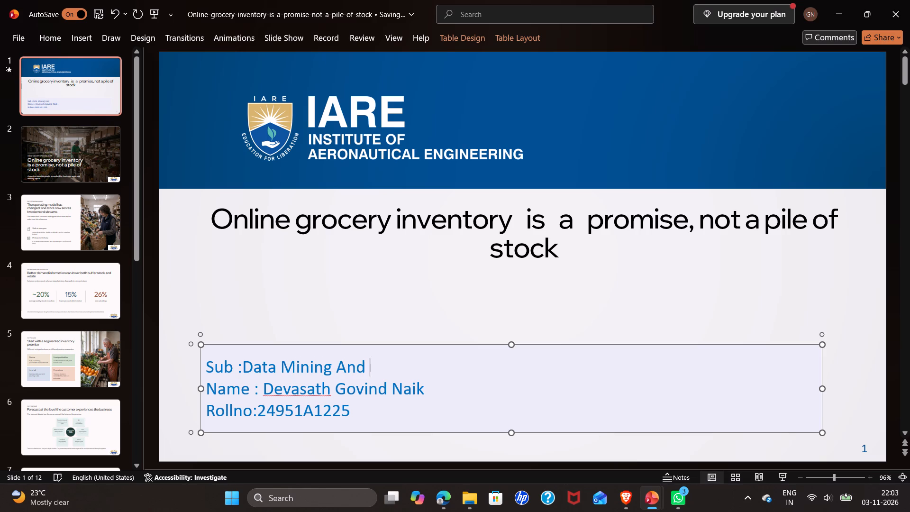
{"action": "key", "text": "shift+n"}
{"action": "key", "text": "shift+BackSpace"}
{"action": "type", "text": "Ma"}
{"action": "type", "text": "chine"}
{"action": "key", "text": "space"}
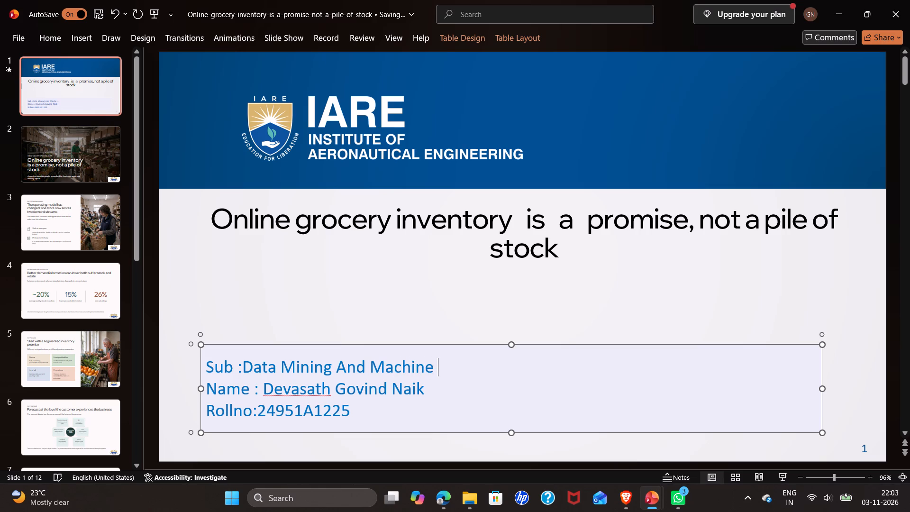
{"action": "type", "text": "Learing"}
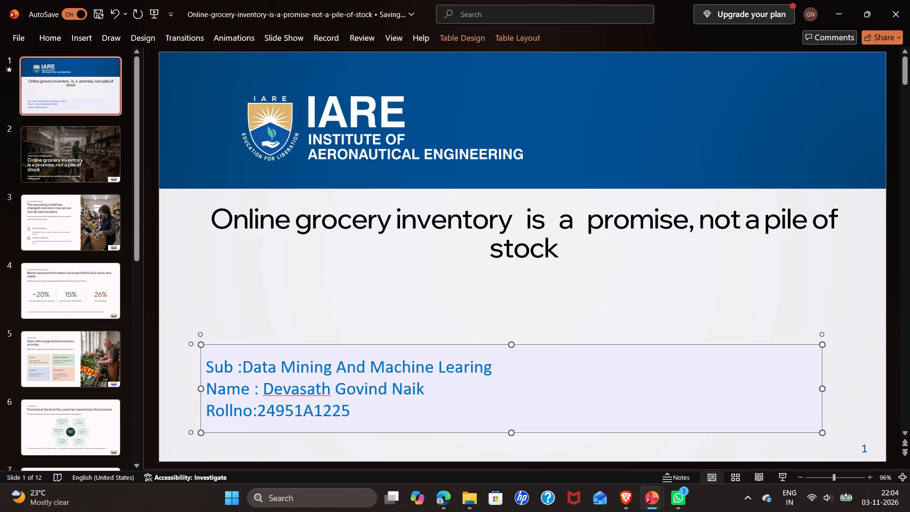
{"action": "left_click", "coordinate": [440, 303]}
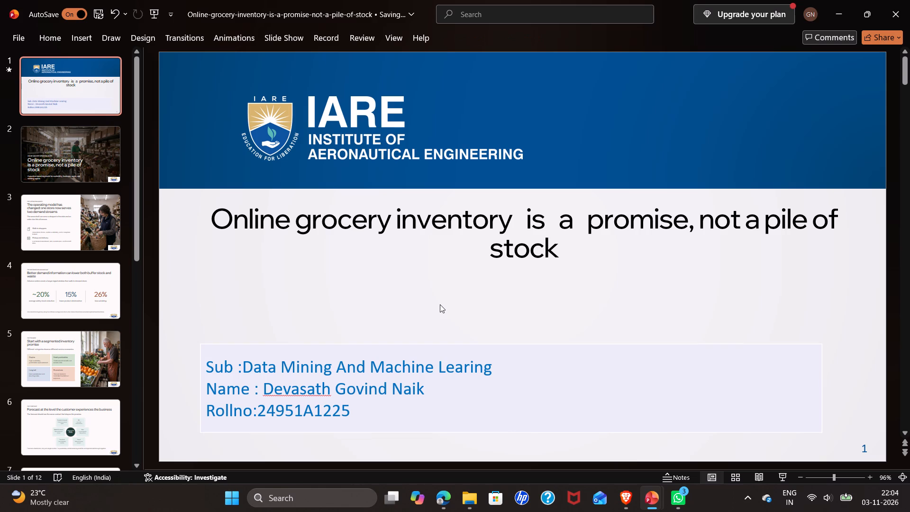
Save the Online-grocery-inventory presentation, and close it along with the Monte-Carlo-Tree-Search-for-AI presentation.
{"action": "key", "text": "ctrl+s"}
{"action": "key", "text": "ctrl+s"}
{"action": "key", "text": "ctrl+s"}
{"action": "key", "text": "ctrl+s"}
{"action": "left_click", "coordinate": [909, 0]}
{"action": "left_click", "coordinate": [900, 5]}
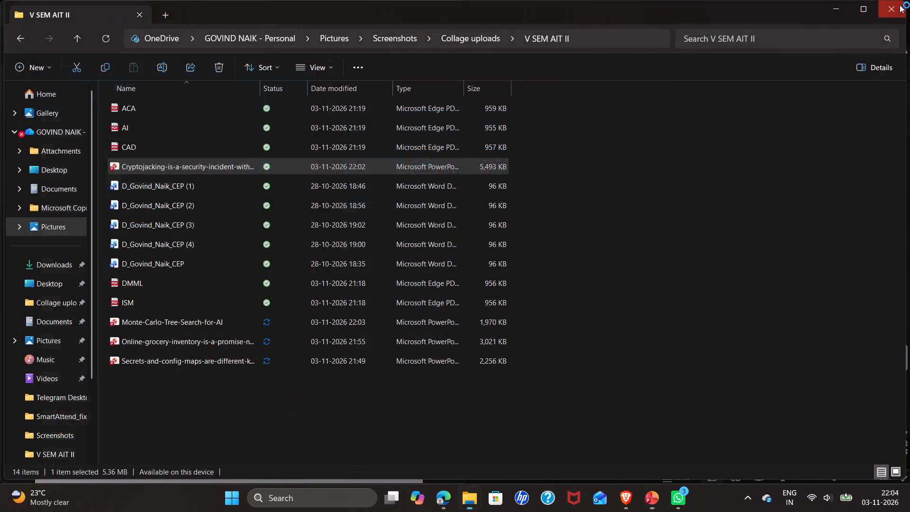
Open the Cryptojacking presentation from the V SEM AIT II folder to check its title slide, and close it.
{"action": "right_click", "coordinate": [297, 167]}
{"action": "left_click", "coordinate": [297, 167]}
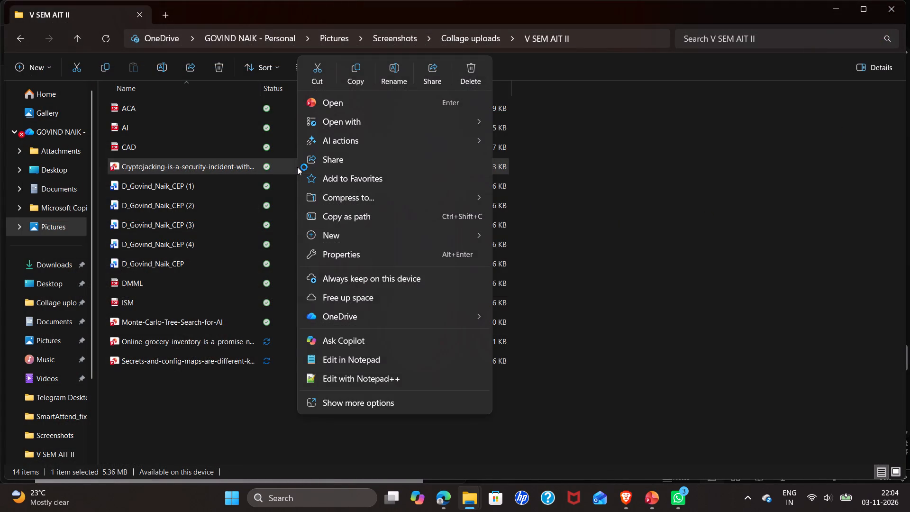
{"action": "double_click", "coordinate": [275, 164]}
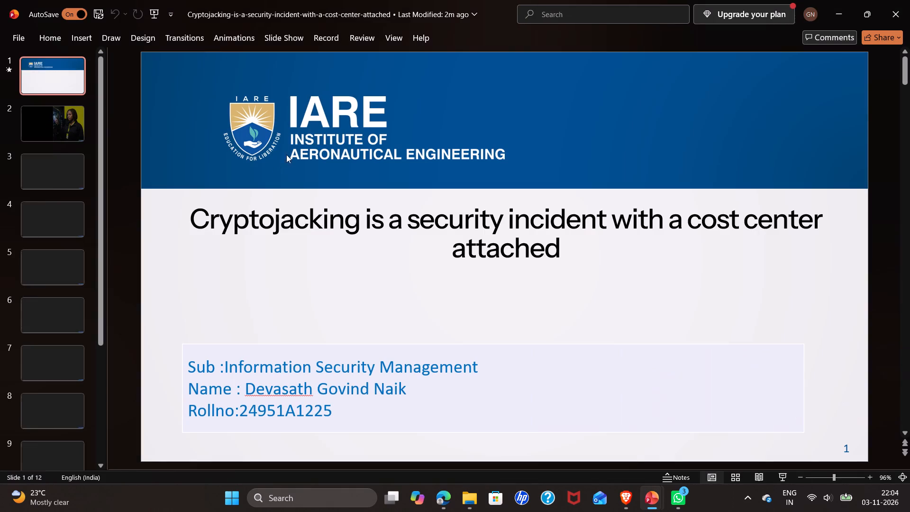
{"action": "left_click", "coordinate": [900, 13]}
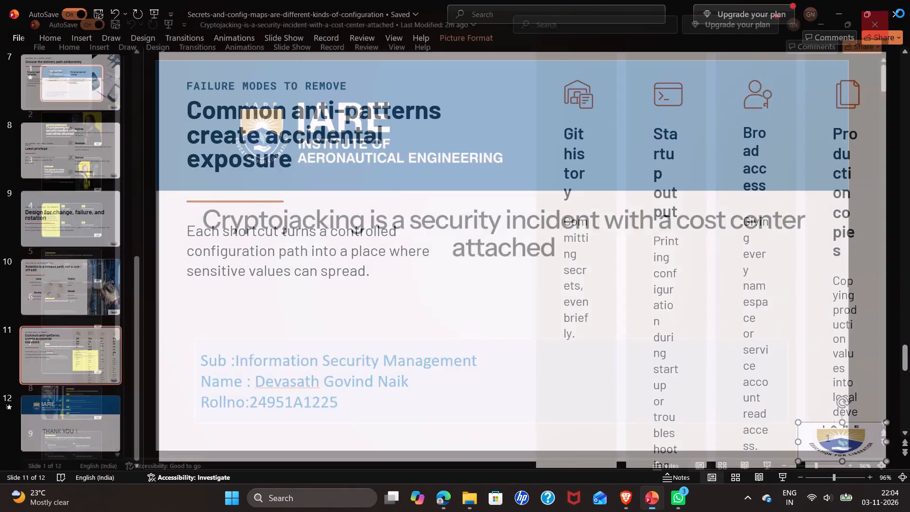
Close the Secrets-and-config-maps presentation.
{"action": "left_click", "coordinate": [901, 3]}
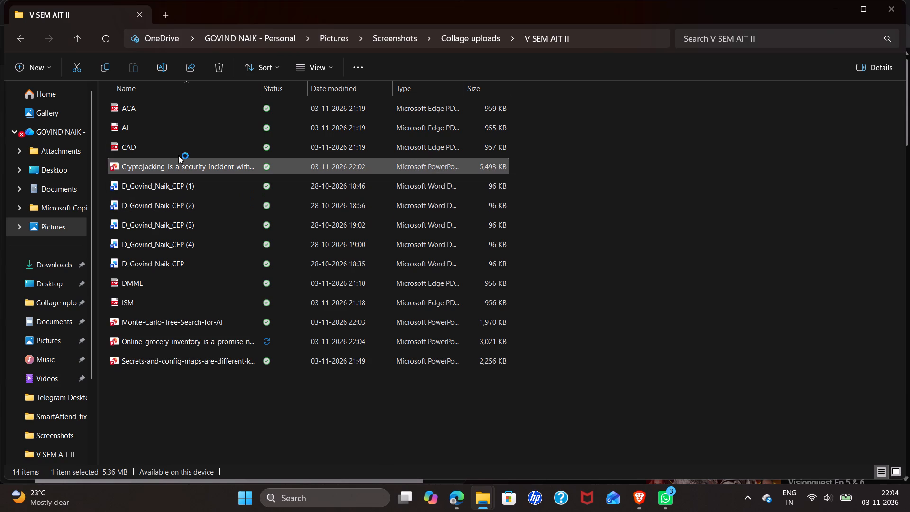
Open the ACA PDF from the V SEM AIT II folder and copy the project report title on page 4.
{"action": "double_click", "coordinate": [161, 103]}
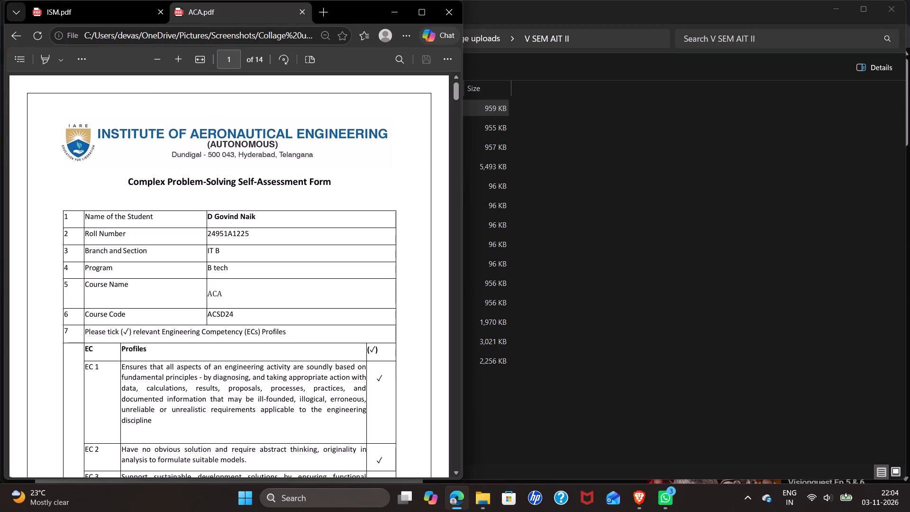
{"action": "scroll", "coordinate": [264, 199], "scroll_direction": "down", "scroll_amount": 11}
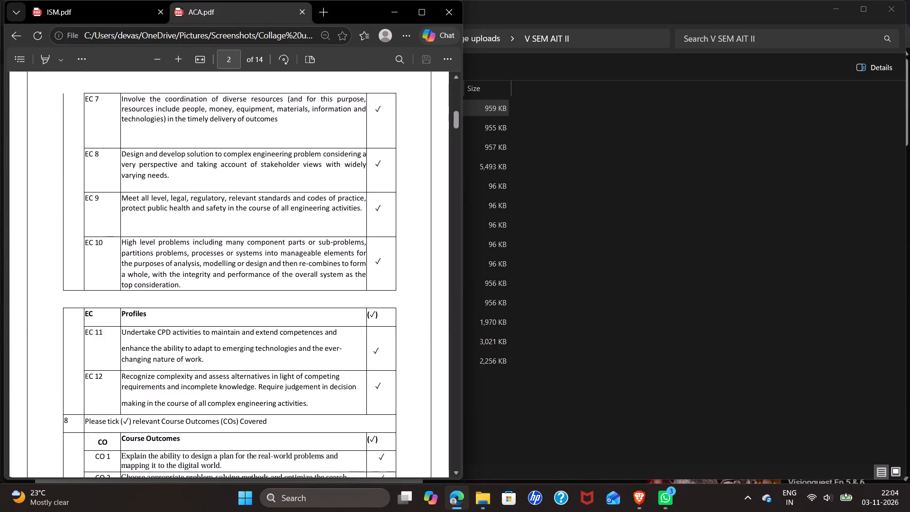
{"action": "scroll", "coordinate": [269, 194], "scroll_direction": "down", "scroll_amount": 18}
{"action": "scroll", "coordinate": [273, 186], "scroll_direction": "down", "scroll_amount": 4}
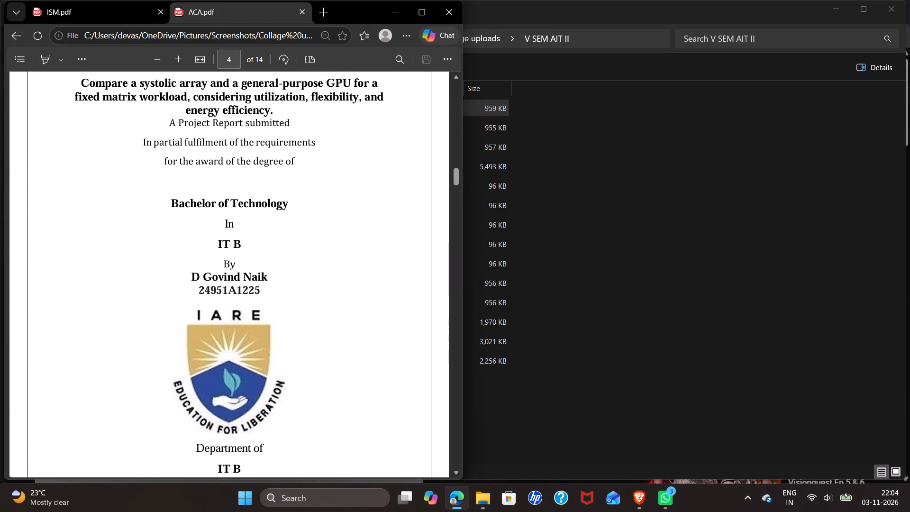
{"action": "scroll", "coordinate": [266, 173], "scroll_direction": "up", "scroll_amount": 3}
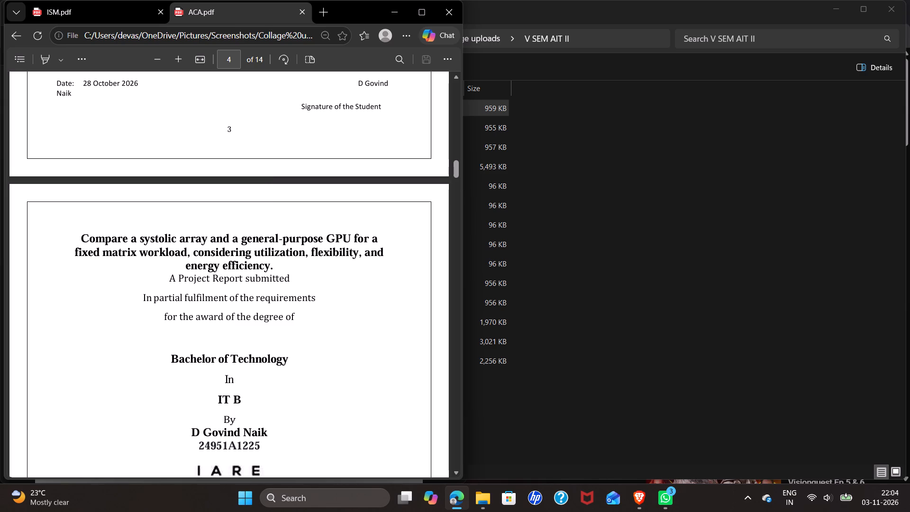
{"action": "left_click_drag", "start_coordinate": [276, 270], "coordinate": [81, 237]}
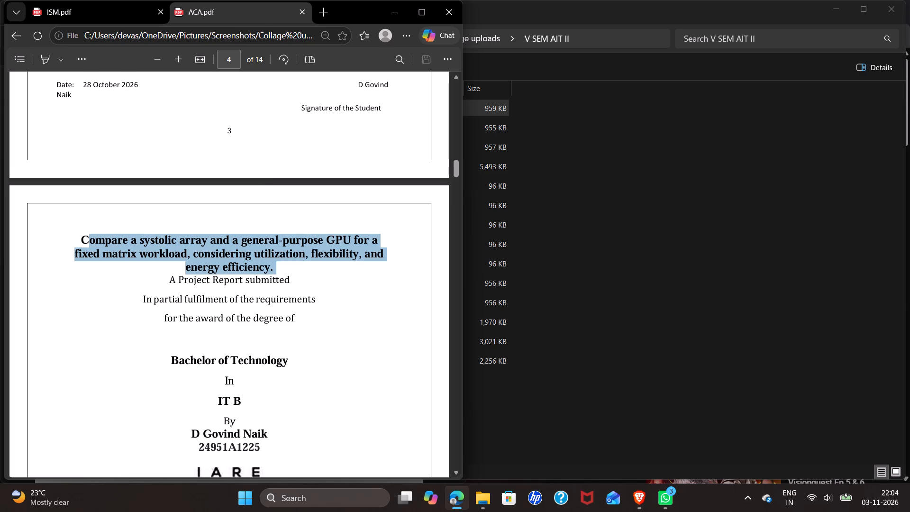
{"action": "left_click_drag", "start_coordinate": [81, 237], "coordinate": [61, 239]}
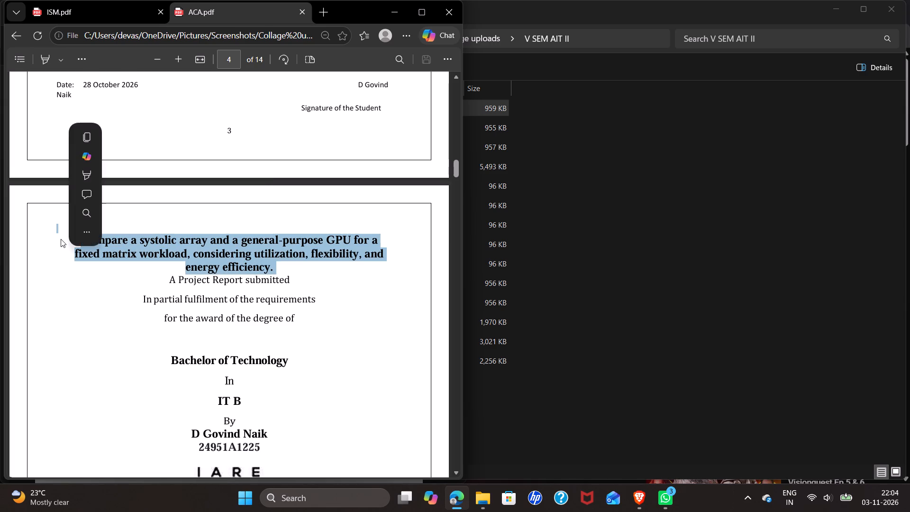
{"action": "key", "text": "ctrl+c"}
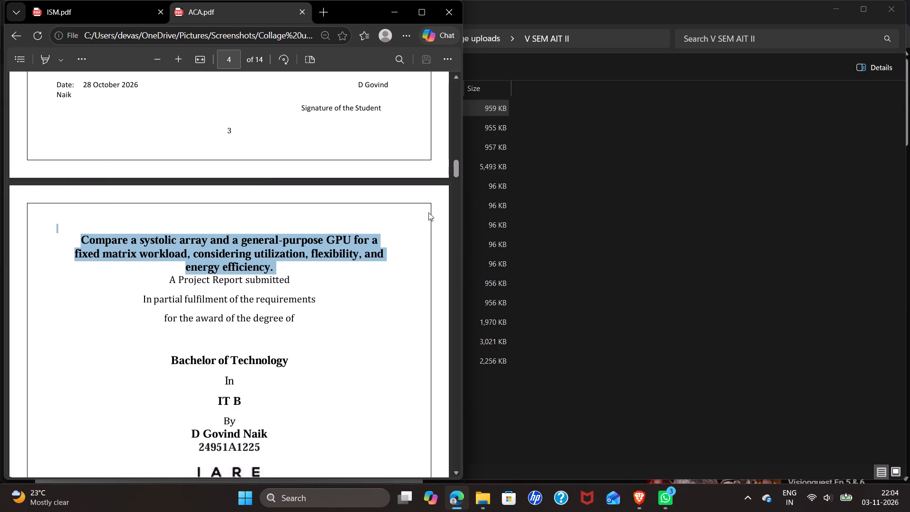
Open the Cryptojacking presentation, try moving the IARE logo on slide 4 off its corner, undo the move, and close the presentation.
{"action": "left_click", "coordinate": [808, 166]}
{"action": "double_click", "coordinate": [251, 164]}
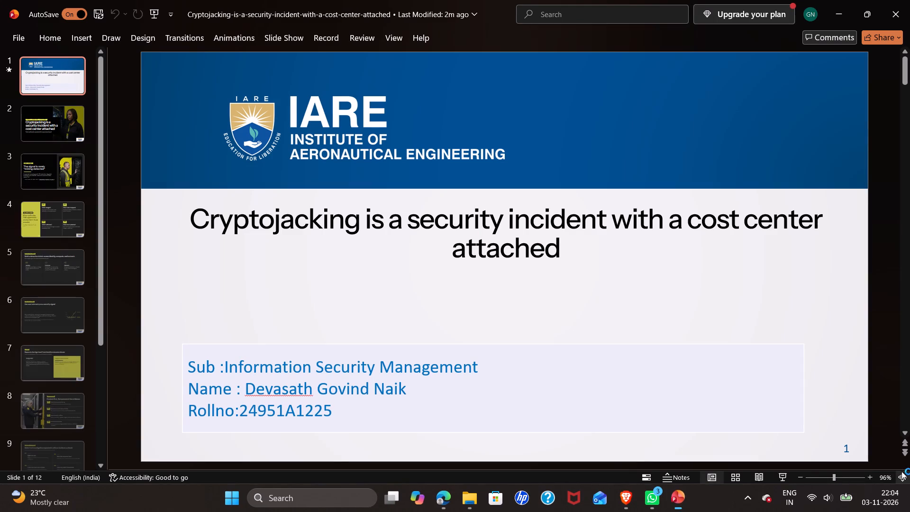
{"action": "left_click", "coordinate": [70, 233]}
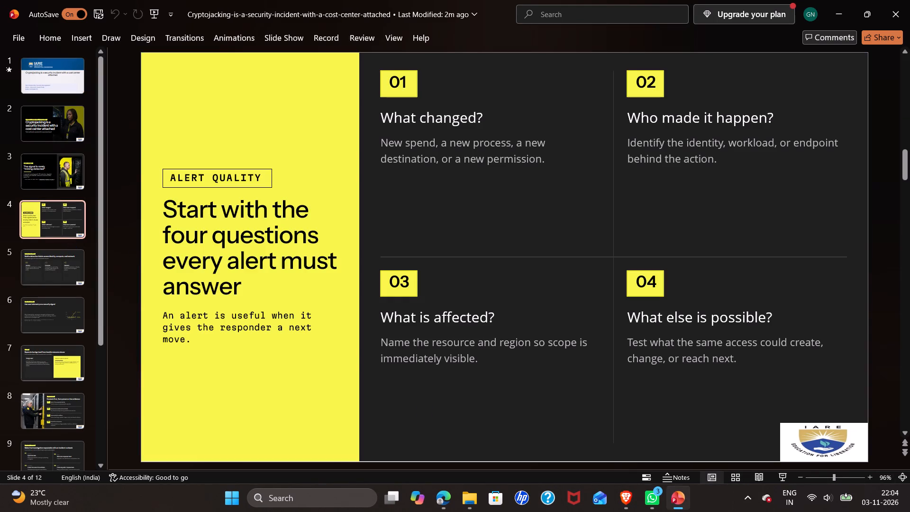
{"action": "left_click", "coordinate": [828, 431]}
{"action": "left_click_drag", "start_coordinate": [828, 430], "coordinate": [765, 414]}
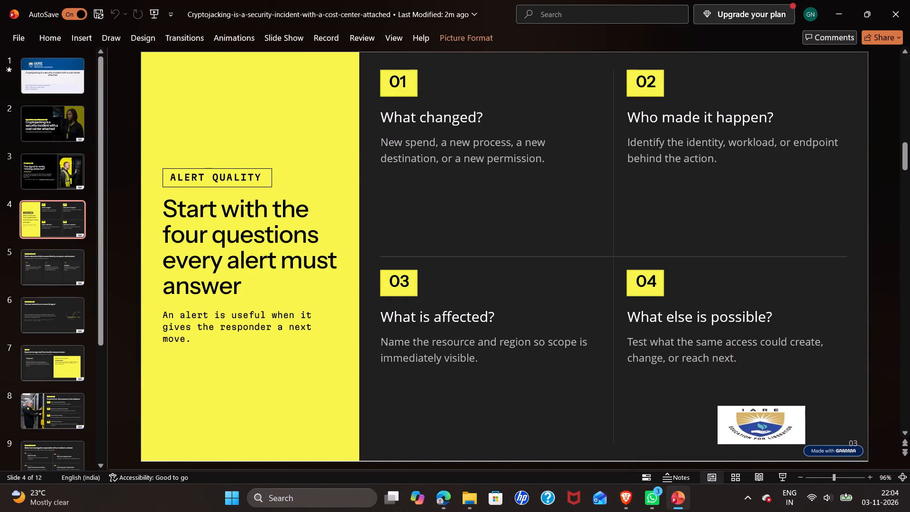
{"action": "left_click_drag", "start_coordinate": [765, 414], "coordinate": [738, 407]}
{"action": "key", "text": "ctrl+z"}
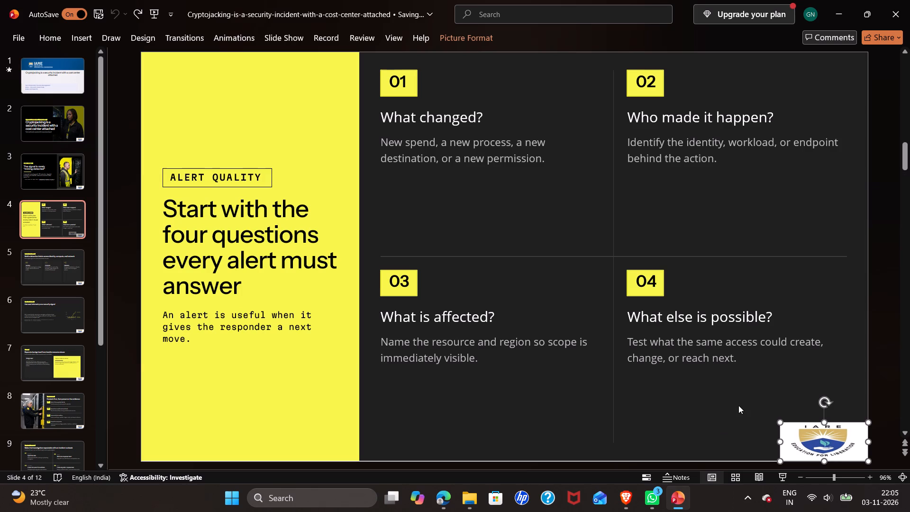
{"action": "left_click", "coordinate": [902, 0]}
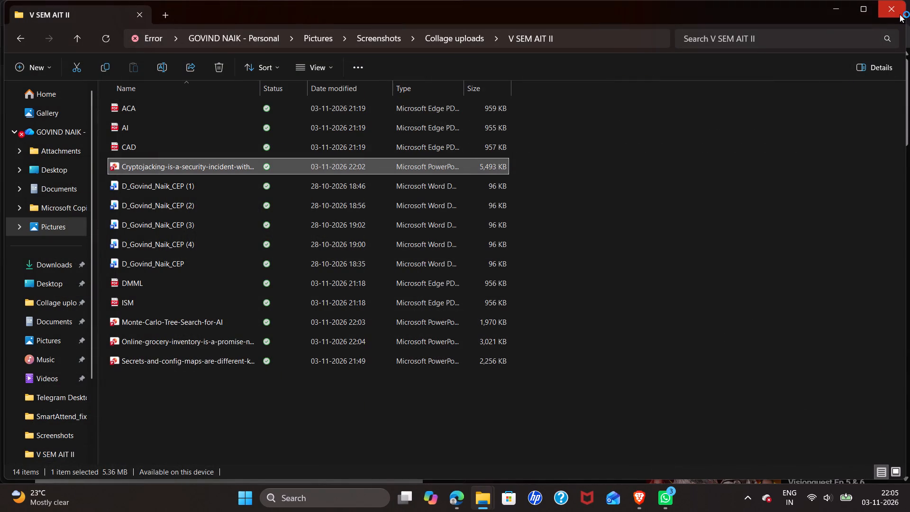
Close the V SEM AIT II folder window.
{"action": "left_click", "coordinate": [900, 14]}
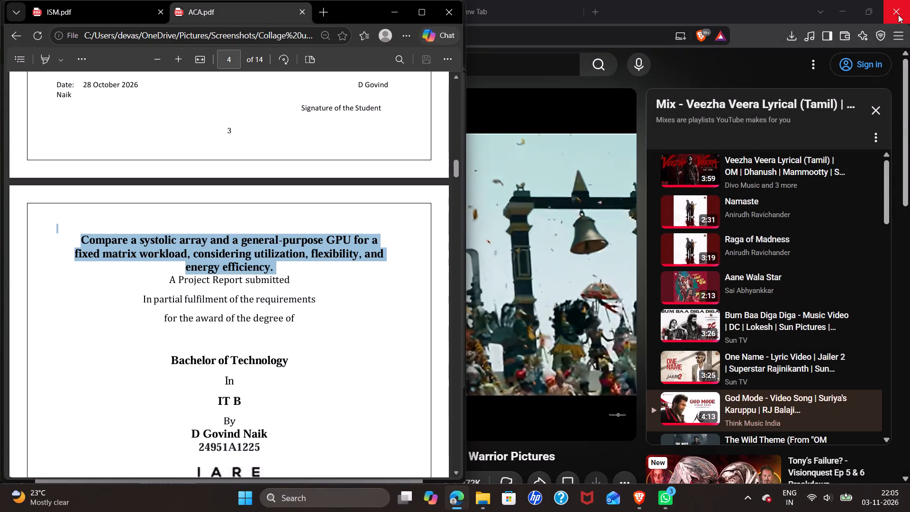